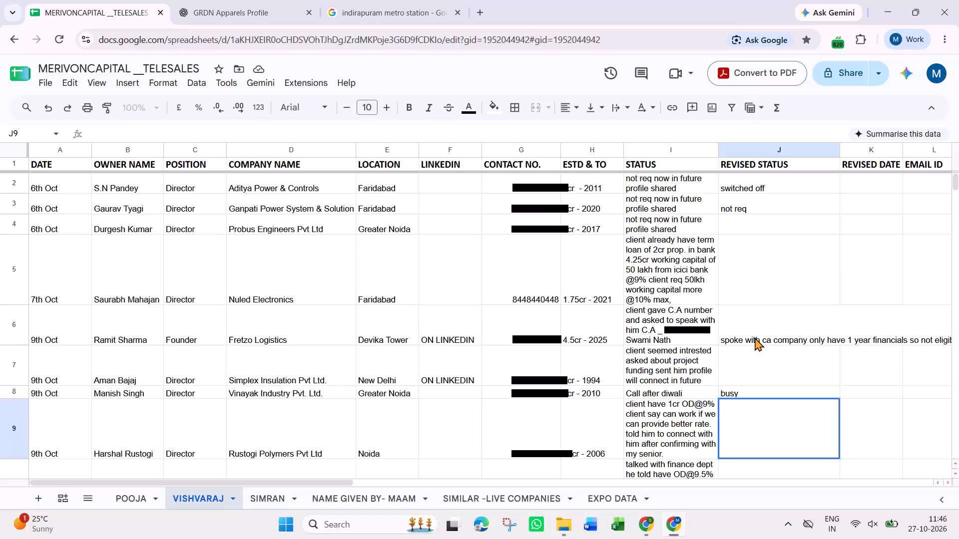
Replace the revised status for Vinayak Industry Pvt. Ltd. in row 8 with "call after diwali".
click(738, 393)
text(call after diwali)
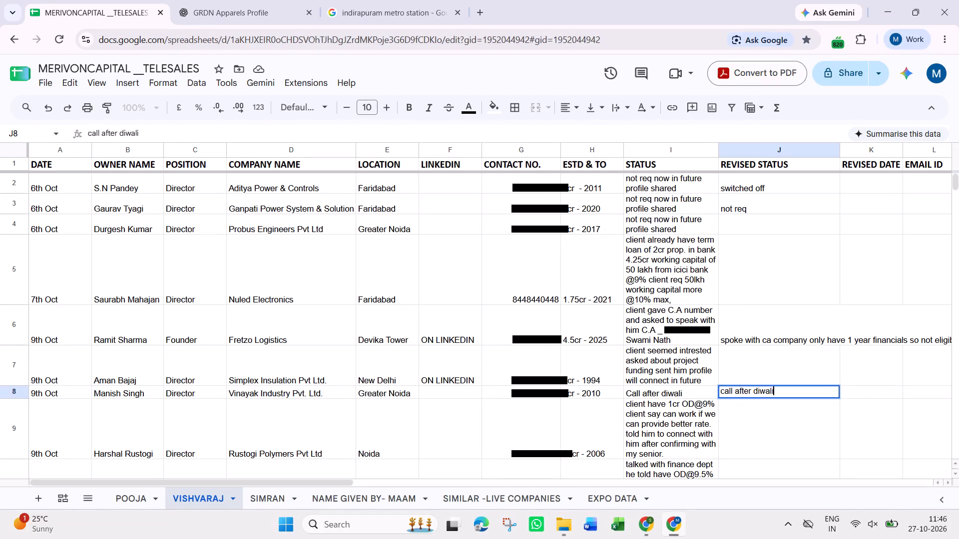
key(Return)
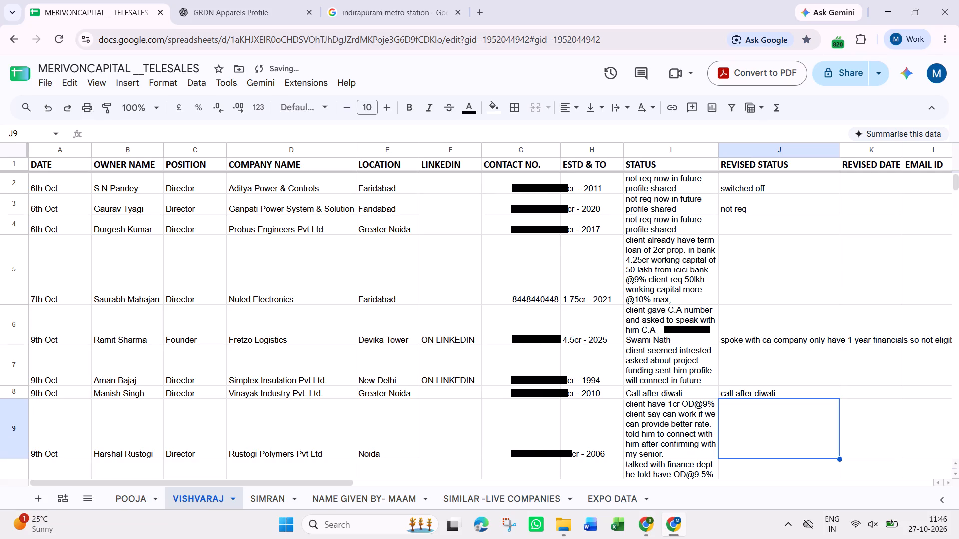
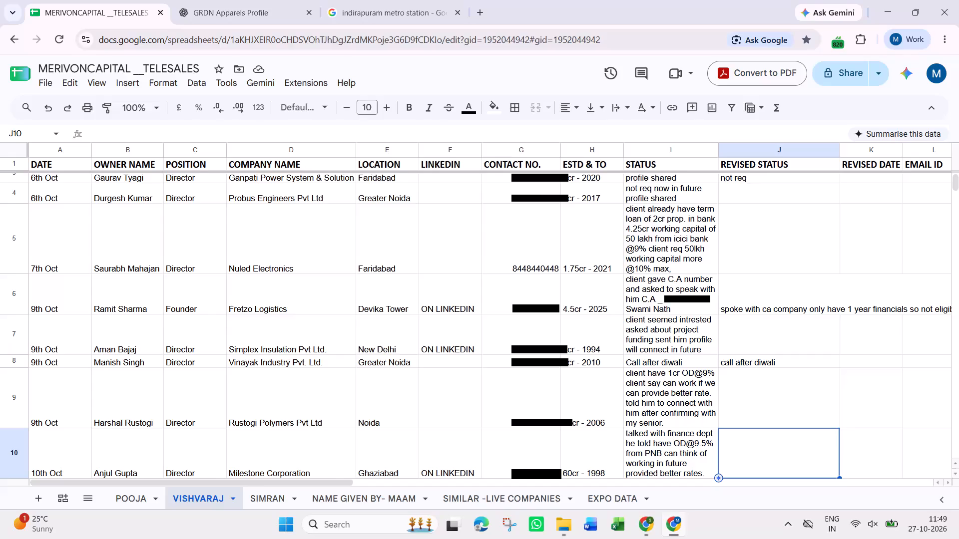
Go down the revised status column to the Unbox Industry entry in row 13.
key(Down)
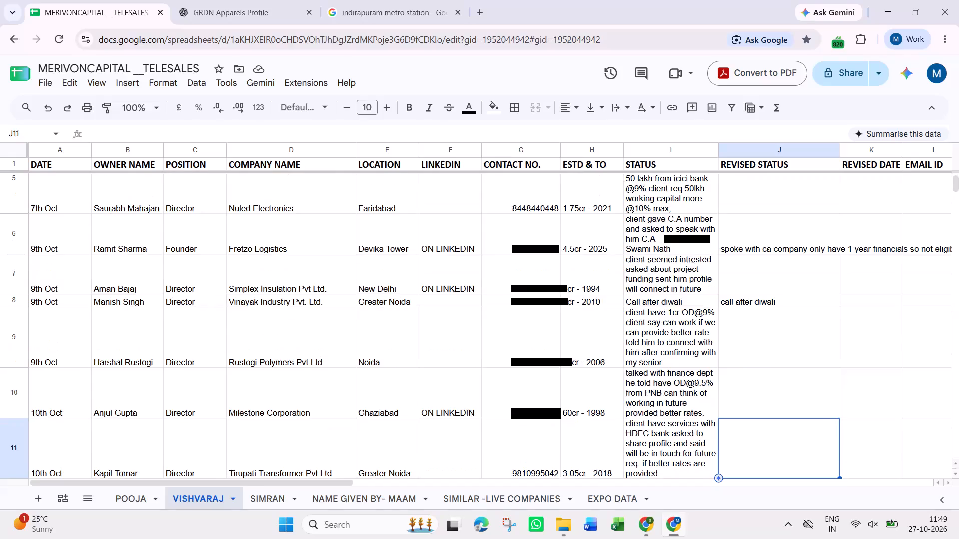
key(Down)
key(Down)
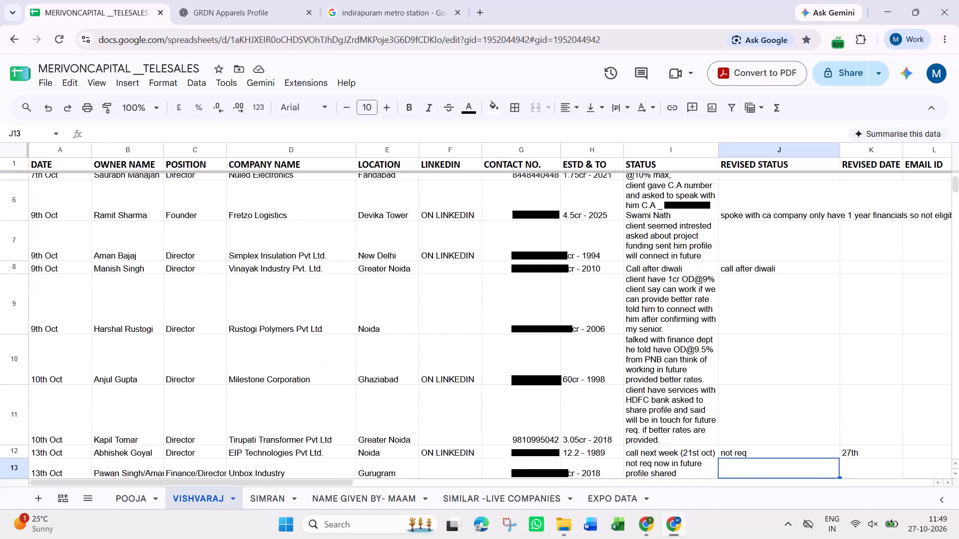
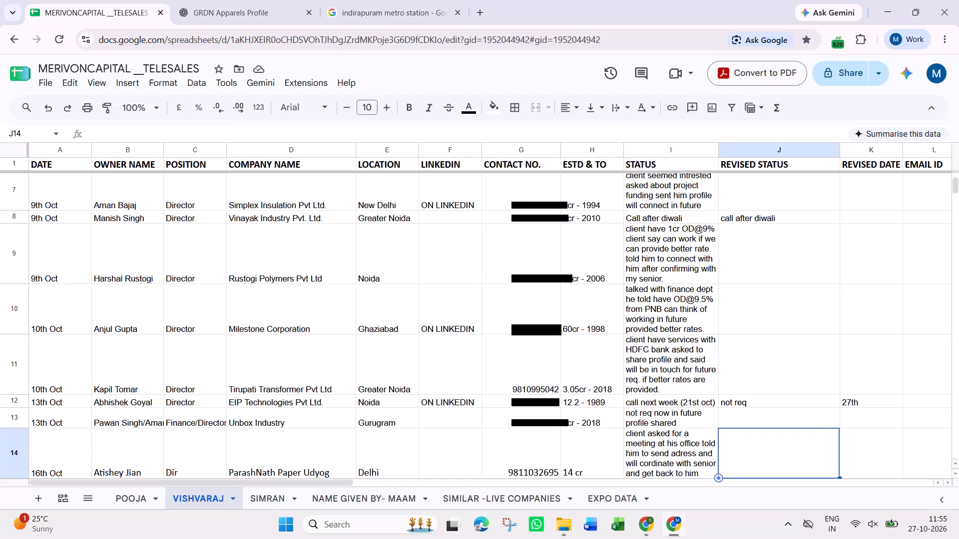
Go down the revised status column to the Wudnox India entry in row 17.
key(Down)
key(Down)
key(Down)
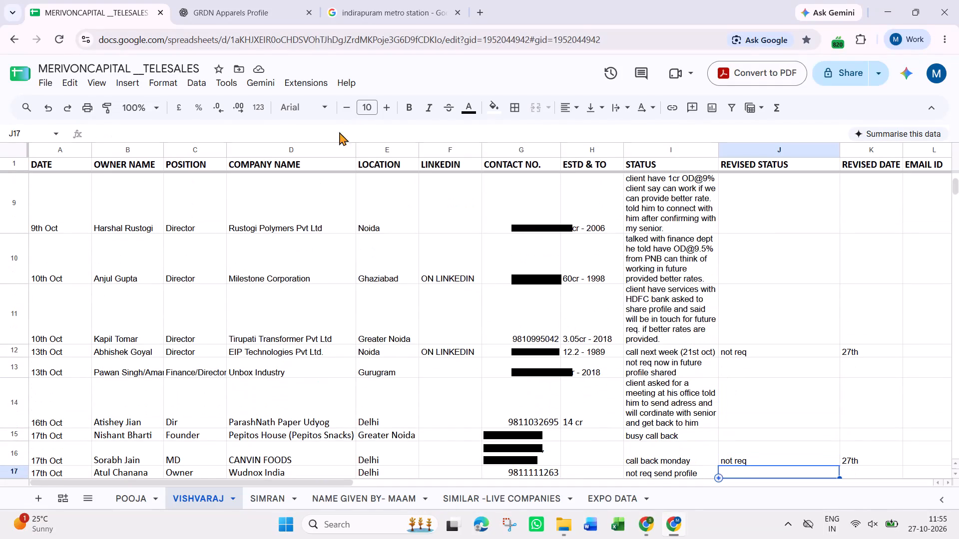
Switch to the POOJA sheet and find the MKH Technologies lead in row 148, alongside the Revision by Vishva column.
click(135, 492)
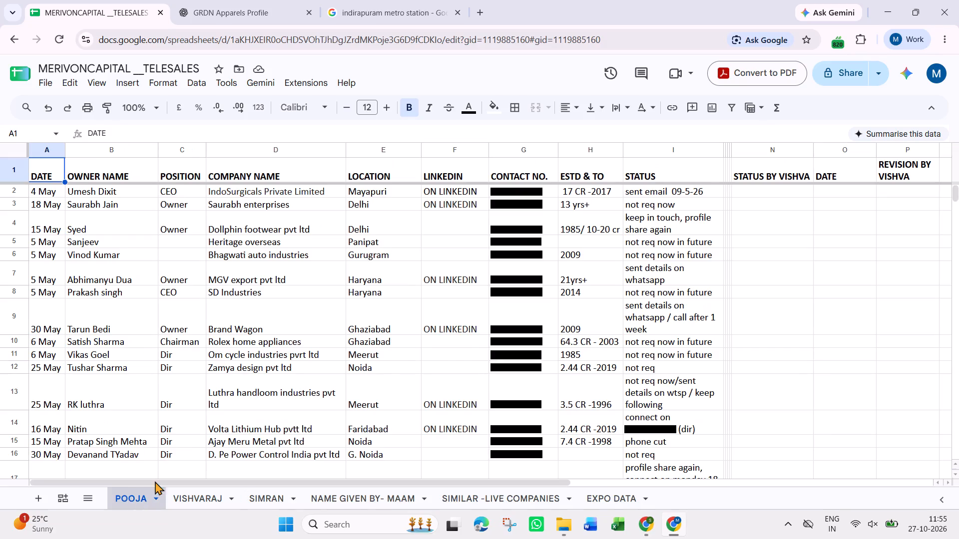
scroll(482, 326, up, 2)
right_click(482, 326)
scroll(482, 326, down, 2)
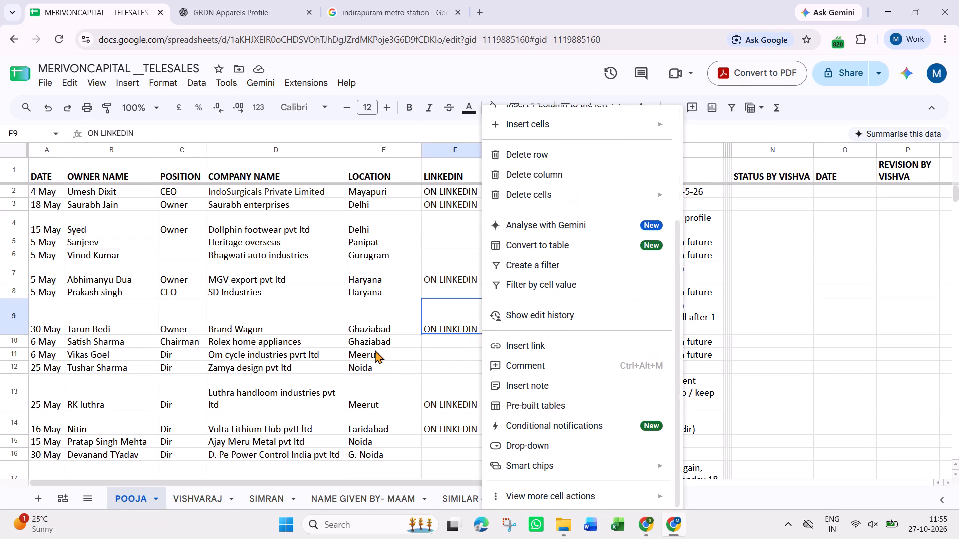
click(375, 350)
scroll(375, 350, down, 15)
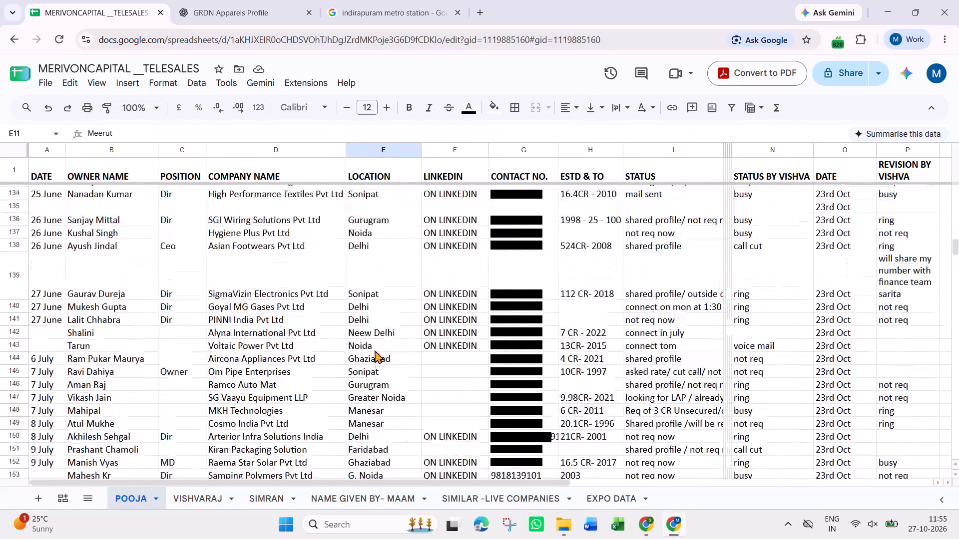
scroll(375, 350, down, 2)
scroll(375, 350, left, 2)
scroll(375, 350, down, 1)
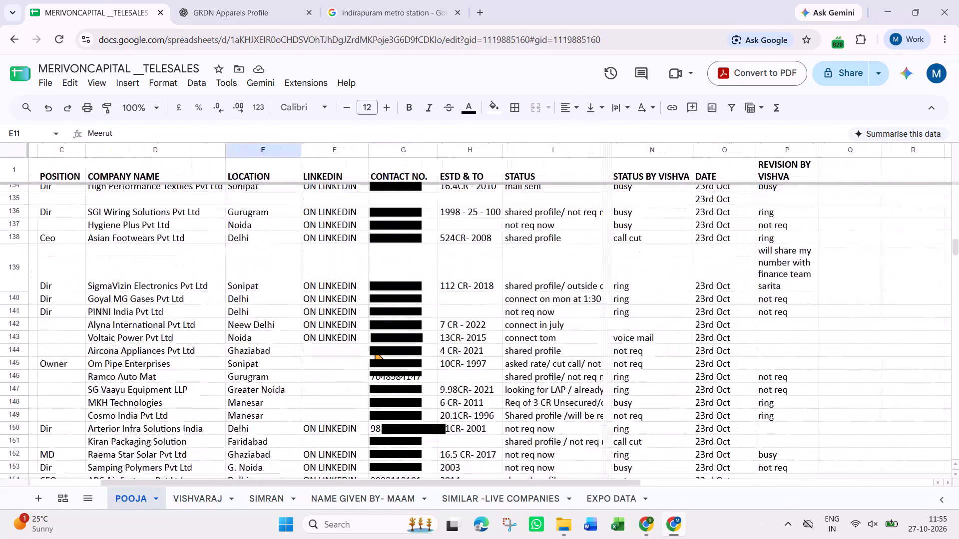
scroll(375, 350, down, 1)
scroll(863, 331, down, 1)
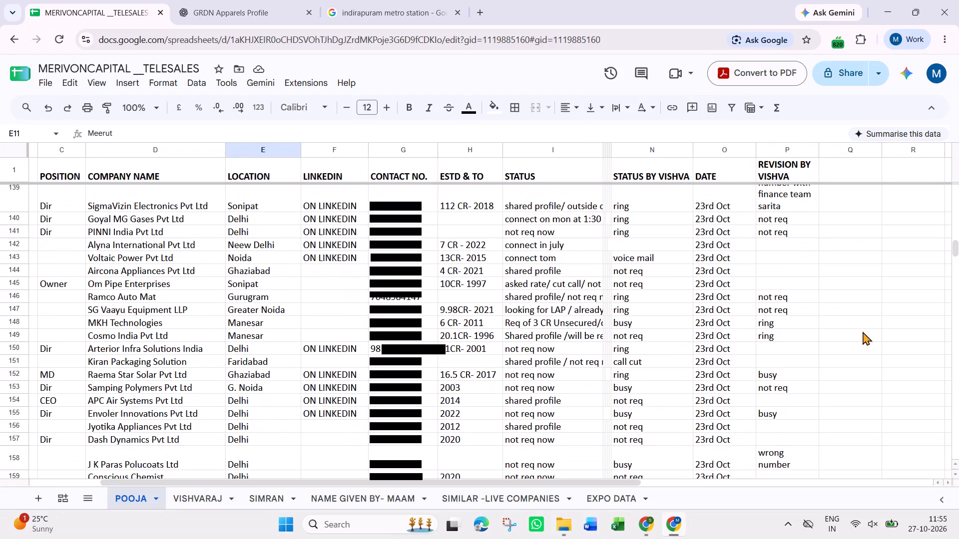
click(829, 318)
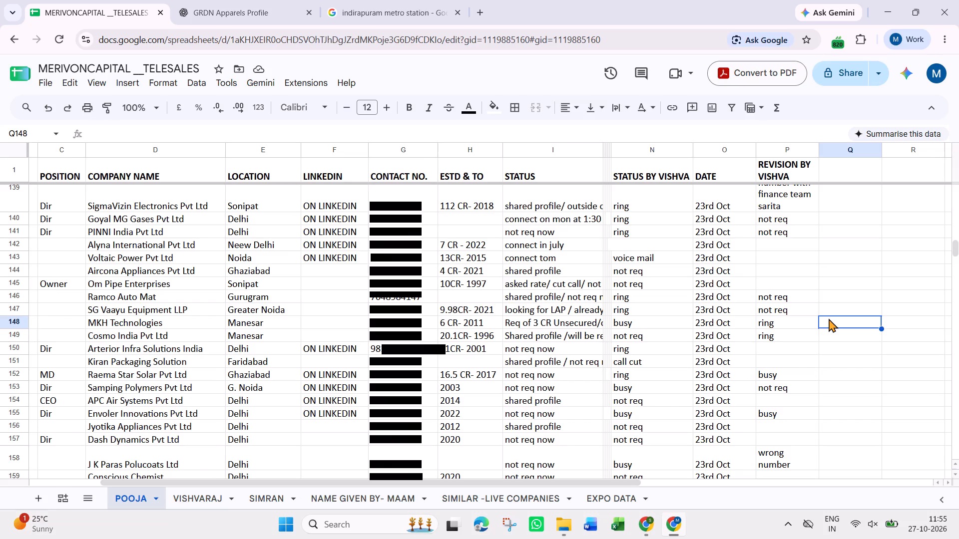
Go across the MKH Technologies row from its revision entry to its contact number.
key(Left)
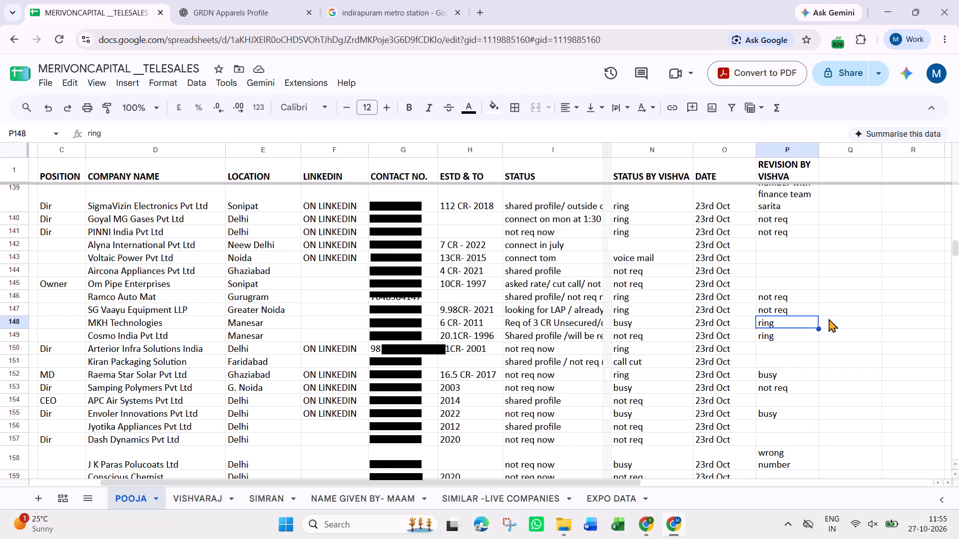
key(Left)
key(Left)
key(Left)
key(Left)
key(Left)
key(Left)
key(Left)
key(Left)
key(Left)
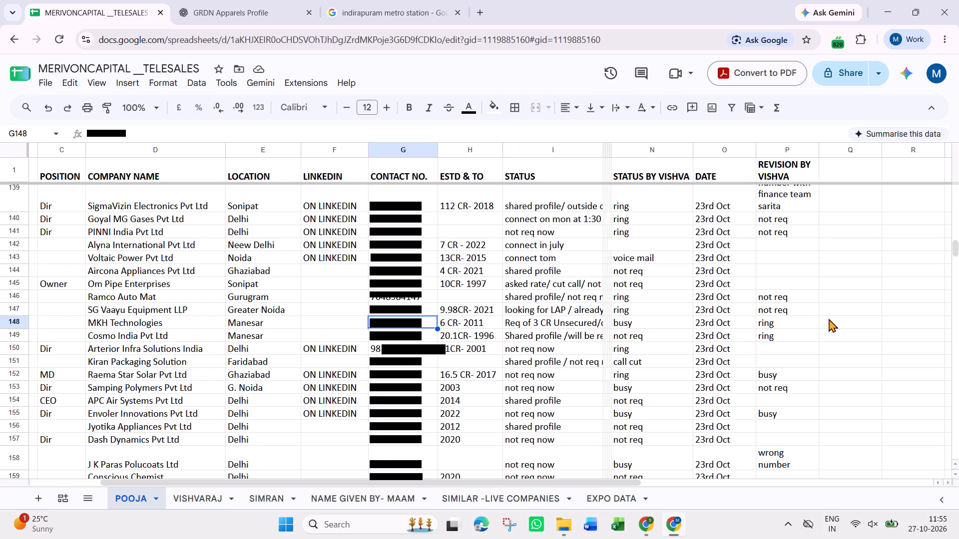
Look through the contact numbers from MKH Technologies up to Sportvita Lifesciences in row 131.
key(Up)
key(Up)
key(Up)
key(Up)
key(Up)
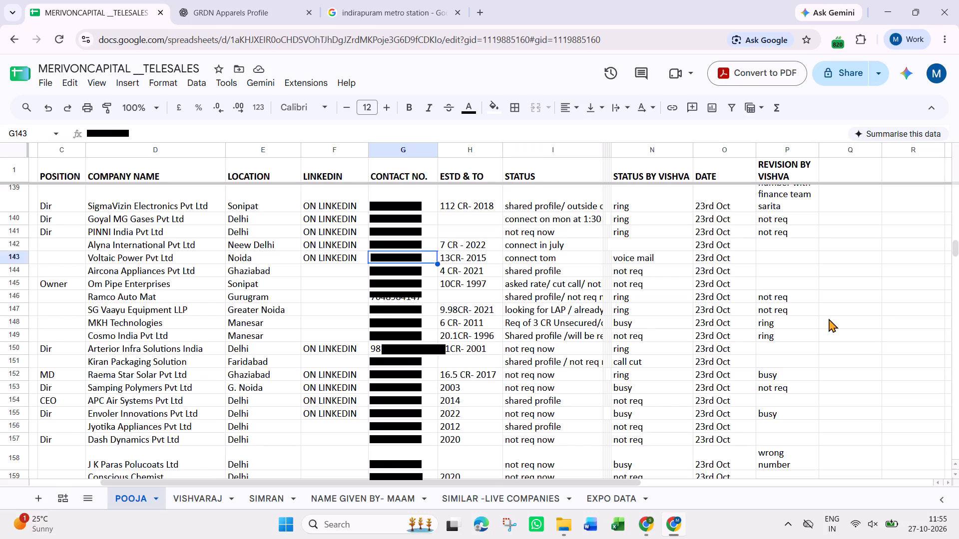
key(Up)
key(Up)
key(Up)
key(Up)
key(Up)
key(Up)
key(Up)
key(Up)
key(Up)
key(Up)
key(Up)
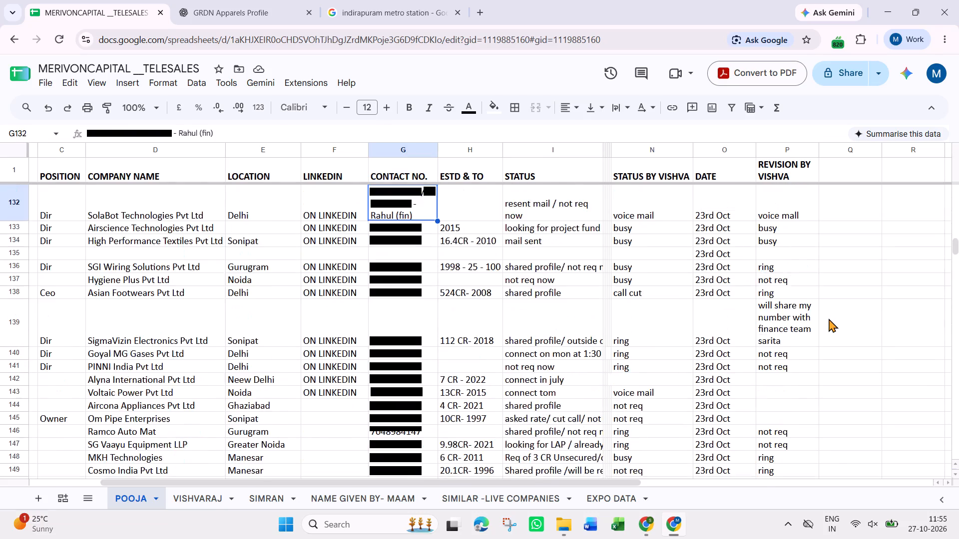
key(Up)
Go back down the contact number column to the MKH Technologies entry in row 148.
key(Down)
key(Down)
key(Down)
key(Down)
key(Down)
key(Down)
key(Down)
key(Down)
key(Down)
key(Down)
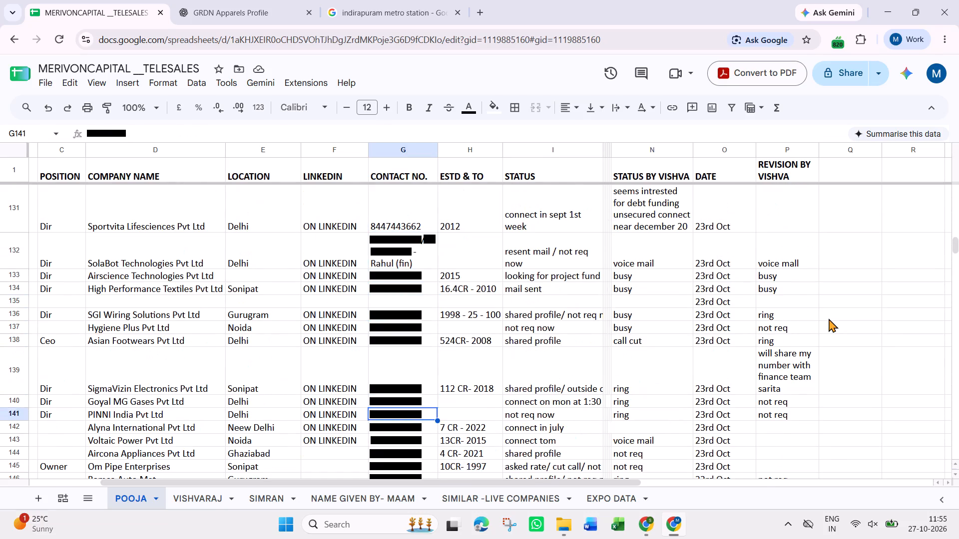
key(Down)
key(Down)
key(Down)
key(Down)
key(Down)
key(Down)
key(Down)
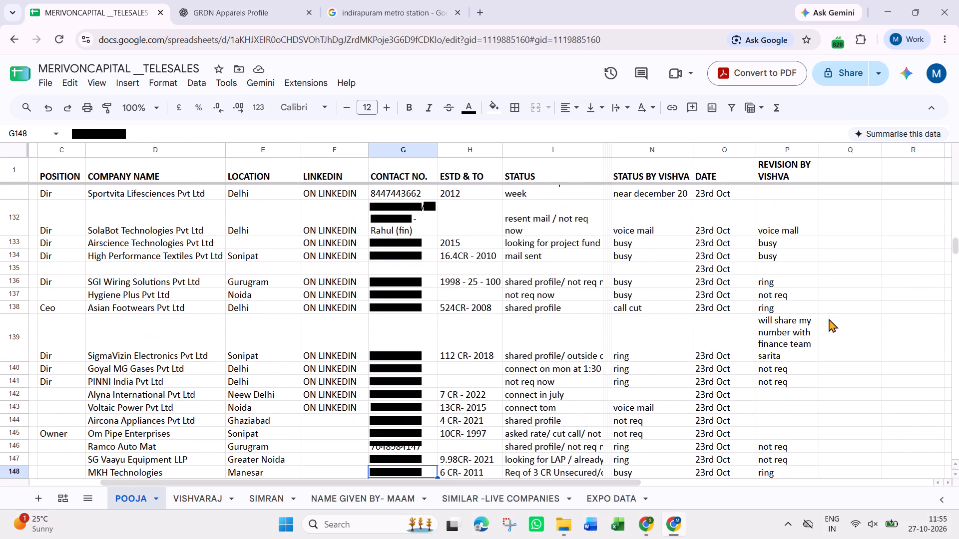
Examine the status, status by Vishva, date and revision entries in the MKH Technologies row.
key(Right)
key(Right)
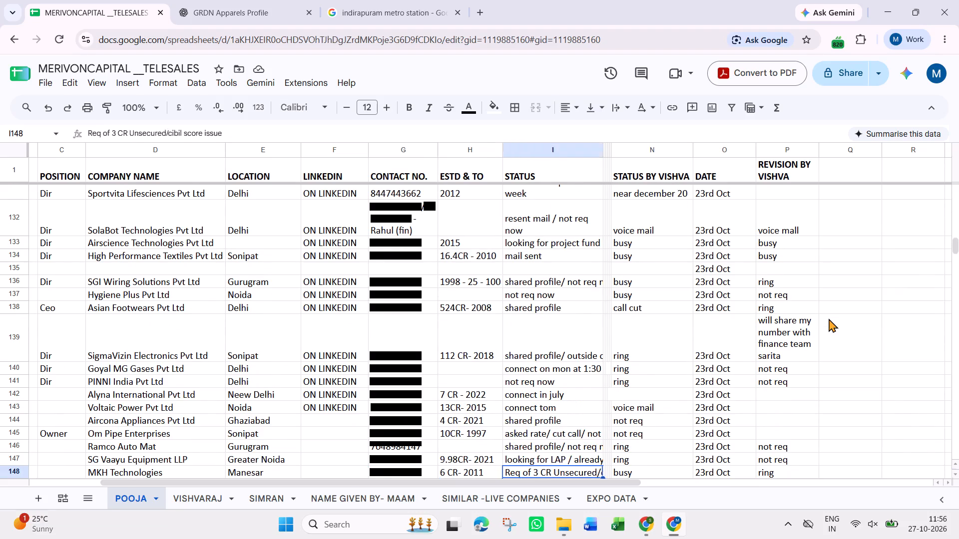
key(Right)
key(Right)
key(Right)
key(Right)
key(Right)
key(Right)
key(Right)
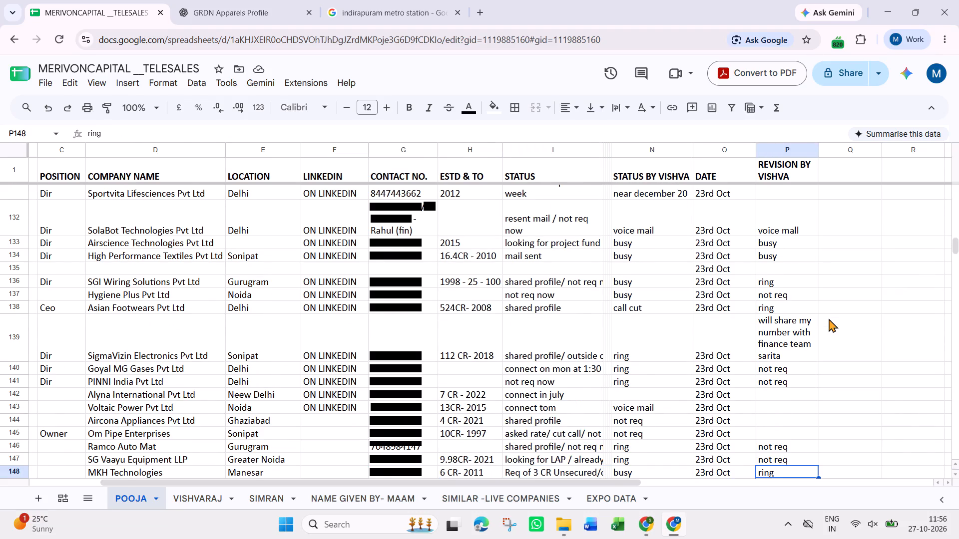
key(Up)
key(Down)
key(Left)
key(Left)
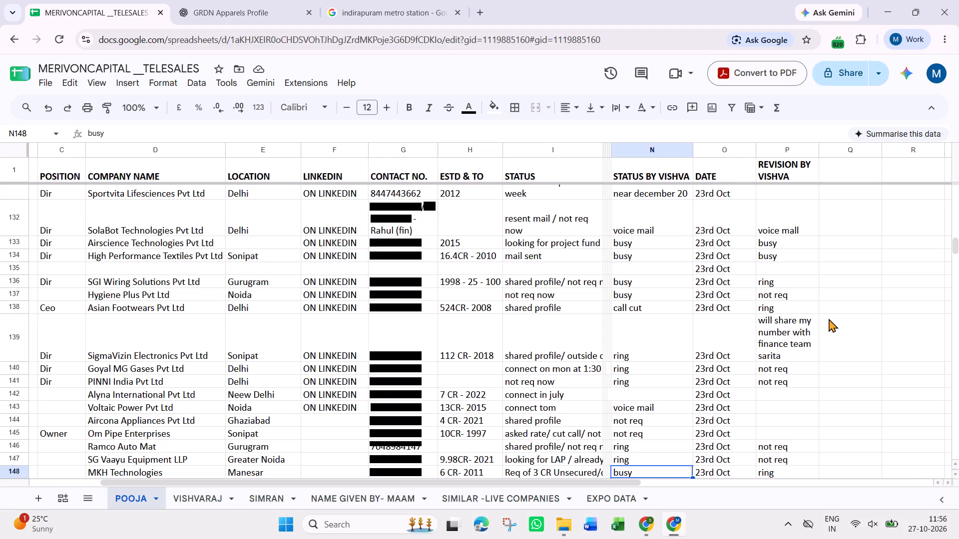
key(Right)
key(Right)
key(Left)
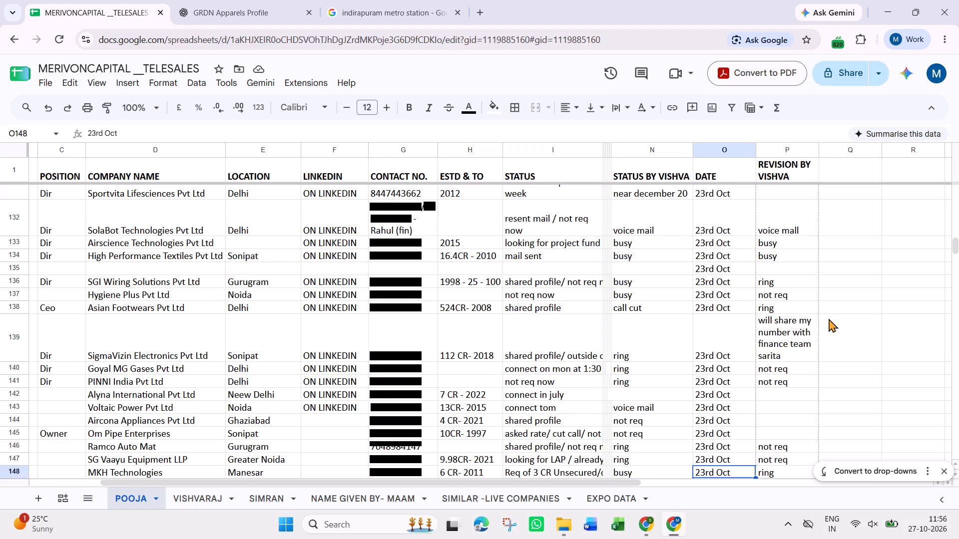
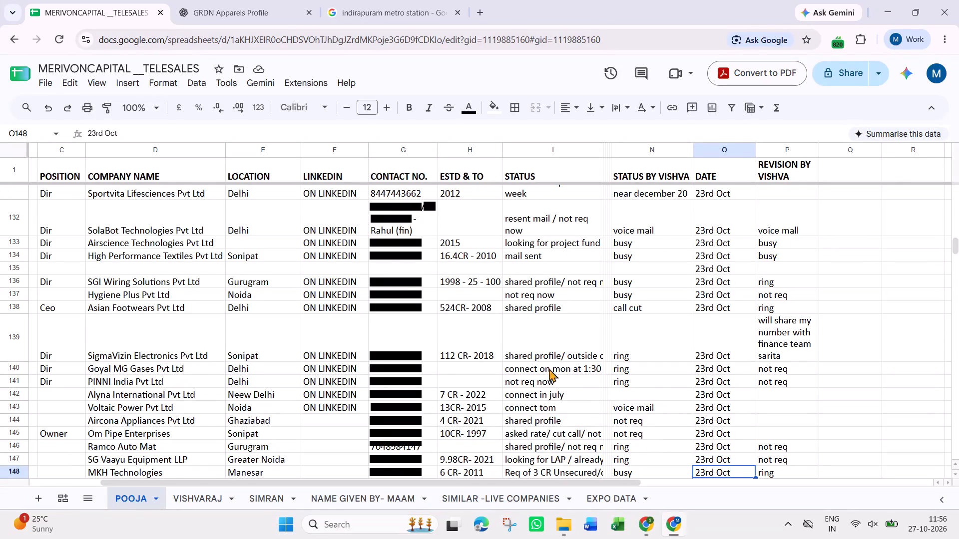
Go down to the Arterior Infra Solutions India row and look along it from the revision entry back to the owner name.
key(Down)
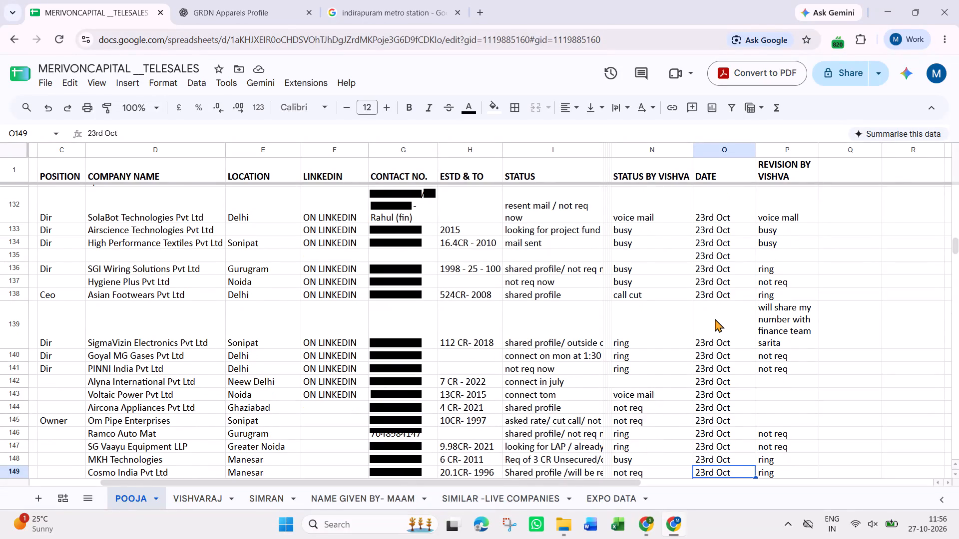
key(Down)
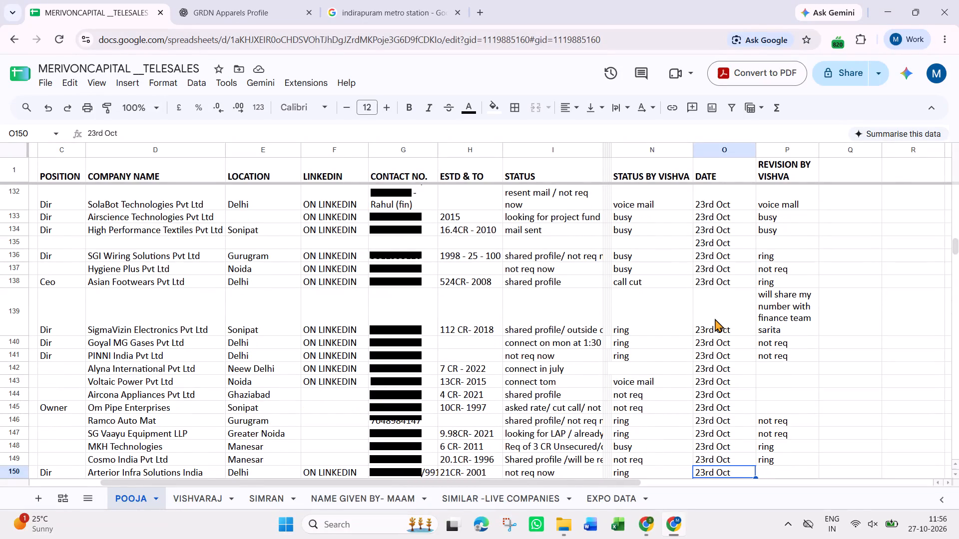
key(Right)
key(Right)
key(Left)
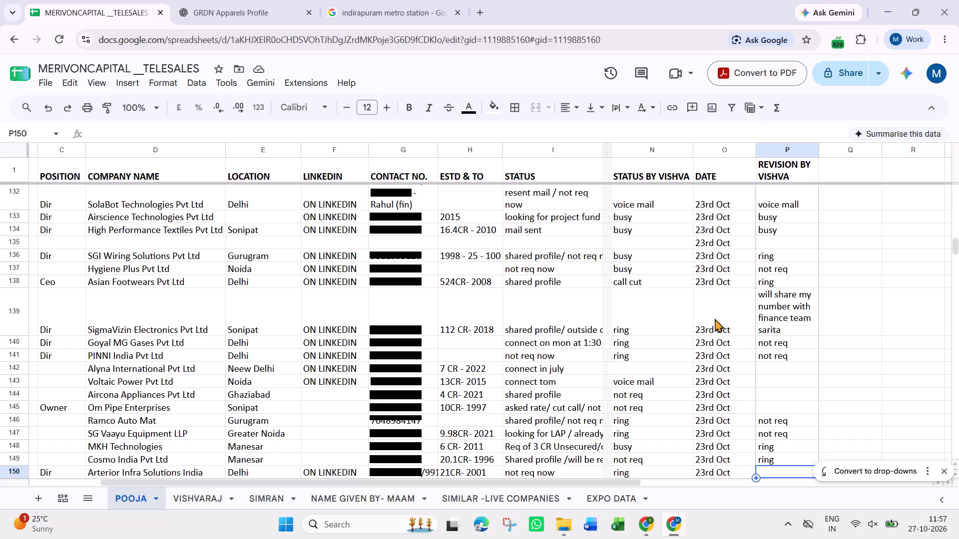
key(Left)
key(Left)
key(Left)
key(Left)
key(Left)
key(Left)
key(Left)
key(Left)
key(Left)
key(Left)
key(Left)
key(Left)
key(Left)
key(Left)
key(Left)
key(Left)
key(Left)
key(Left)
key(Left)
key(Left)
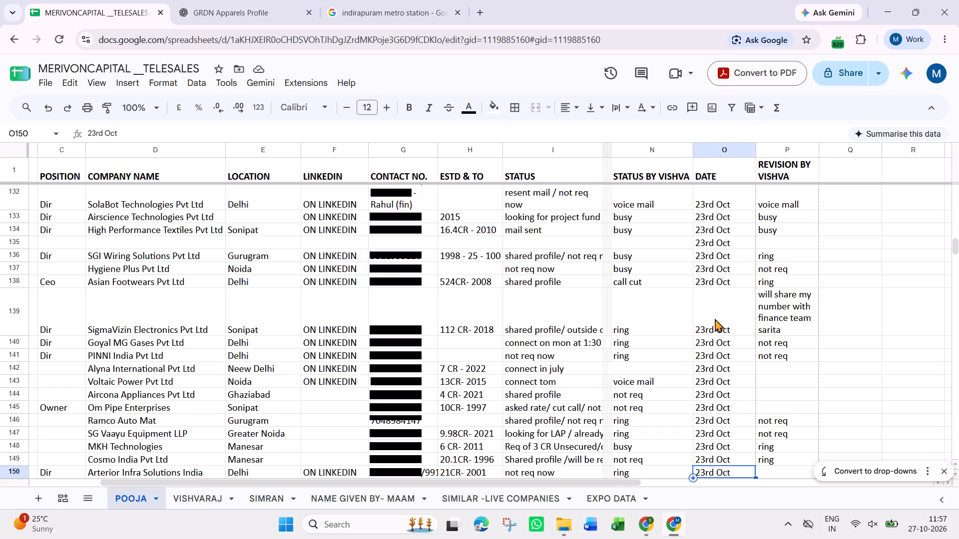
Examine the Arterior Infra Solutions India row from its owner details through contact number and status to the date beside the revision column.
key(Right)
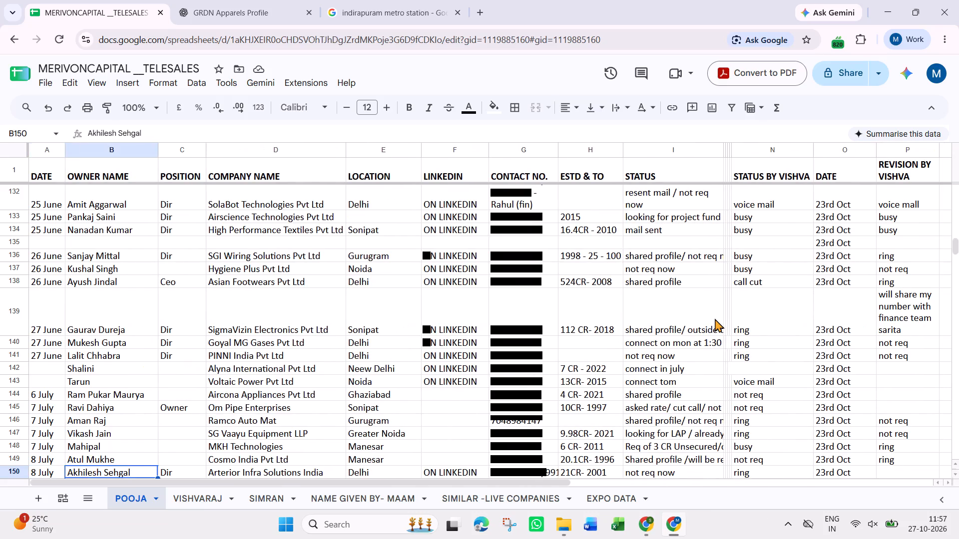
key(Right)
key(Right)
key(Right)
key(Right)
key(Right)
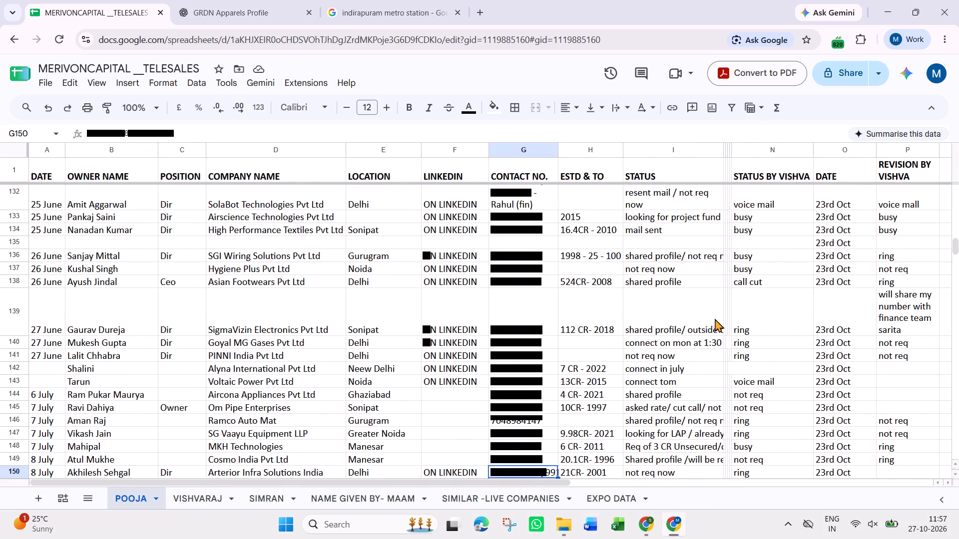
key(Right)
key(Right)
key(Right)
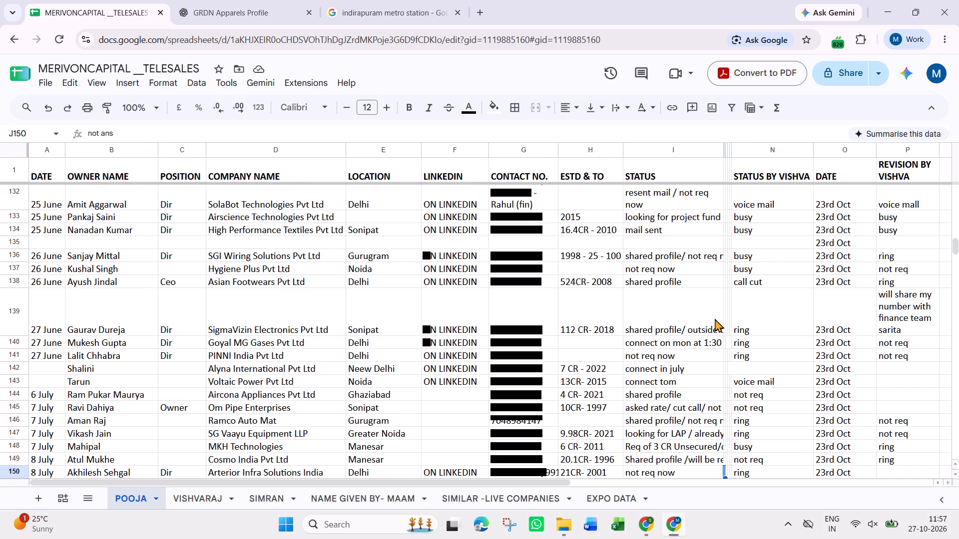
key(Right)
key(Right)
key(Right)
key(Right)
key(Right)
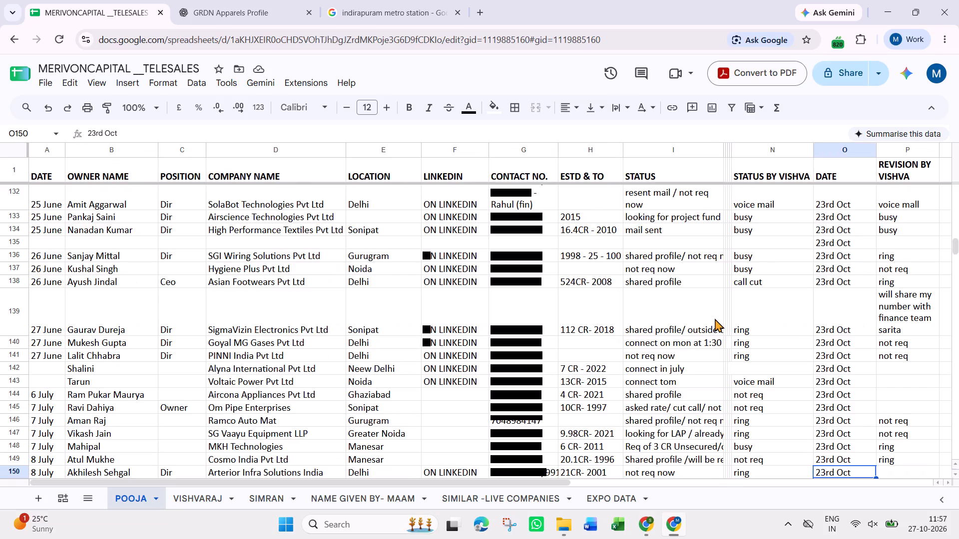
Go down to the Kiran Packaging Solution row and look along it from its revision entry back to the company name.
key(Down)
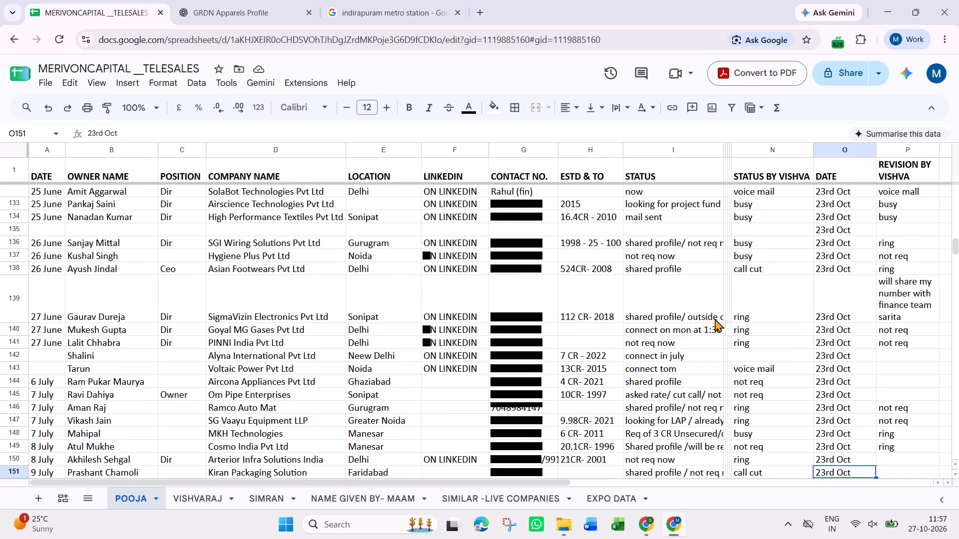
key(Right)
key(Right)
key(Right)
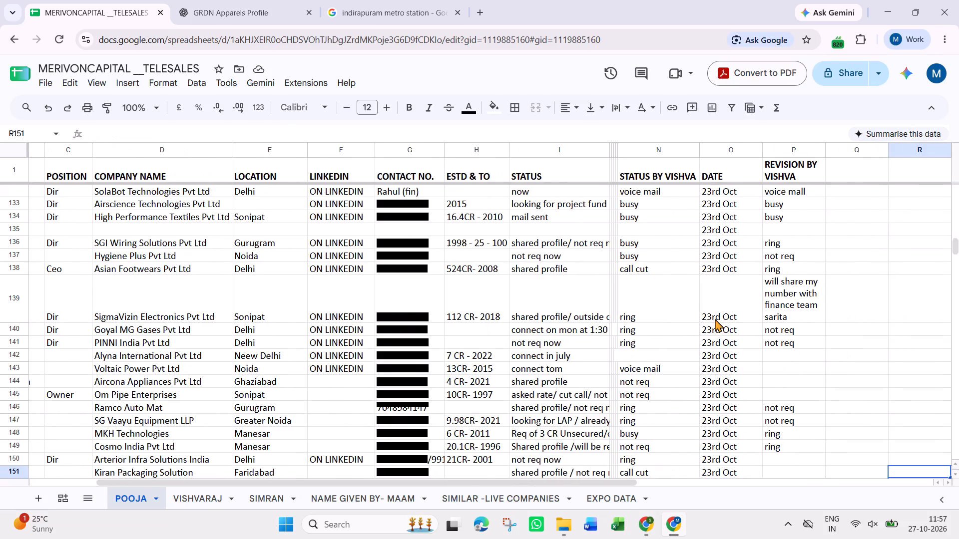
key(Left)
key(Left)
key(Left)
key(Left)
key(Left)
key(Left)
key(Left)
key(Left)
key(Left)
key(Left)
key(Left)
key(Left)
key(Left)
key(Left)
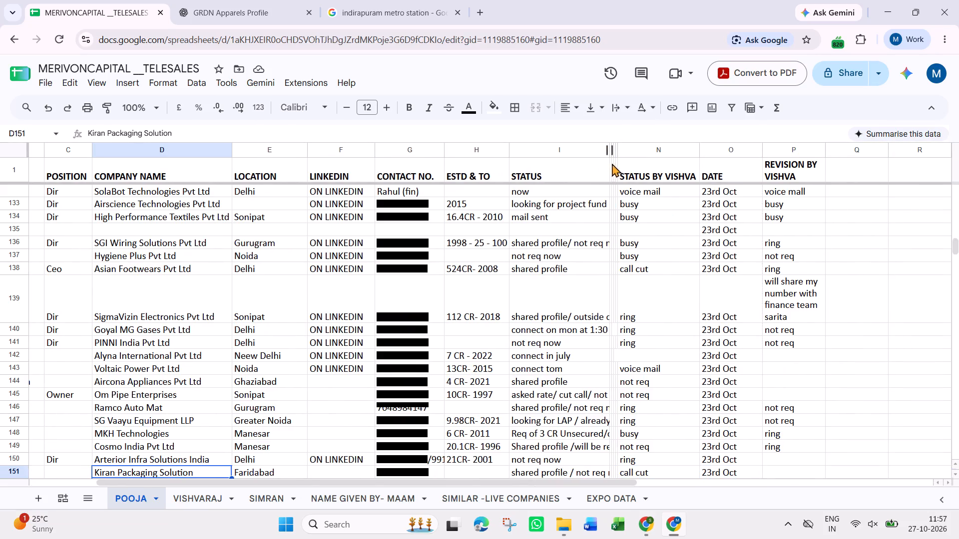
Narrow the STATUS BY VISHVA column to about the width of its voice mail entries, wrapping the header onto two lines.
drag(610, 152, 570, 161)
click(701, 145)
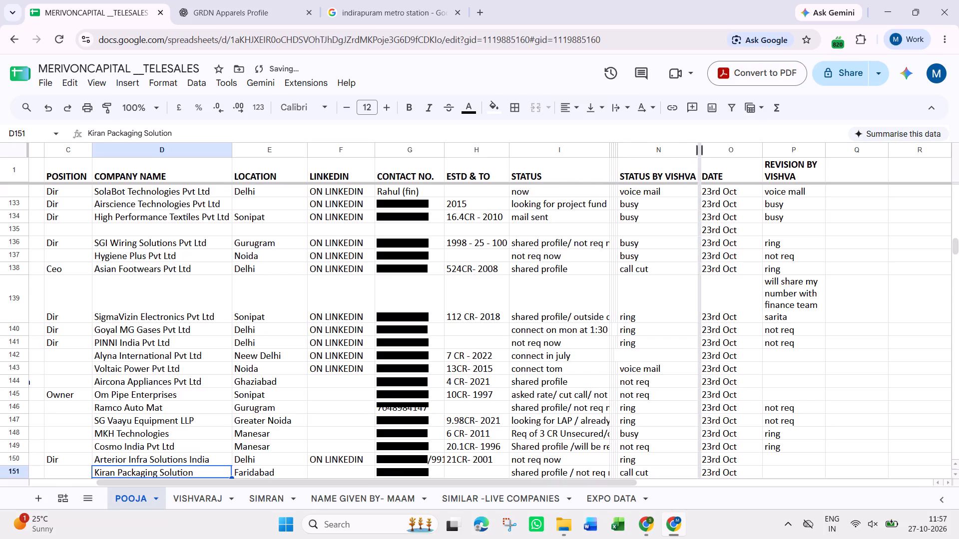
click(701, 145)
drag(701, 145, 670, 157)
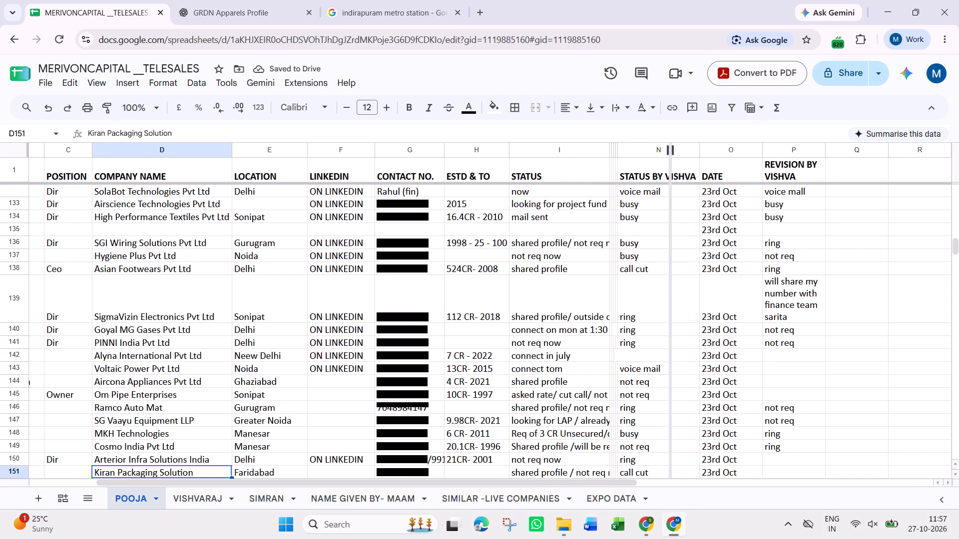
drag(670, 157, 665, 159)
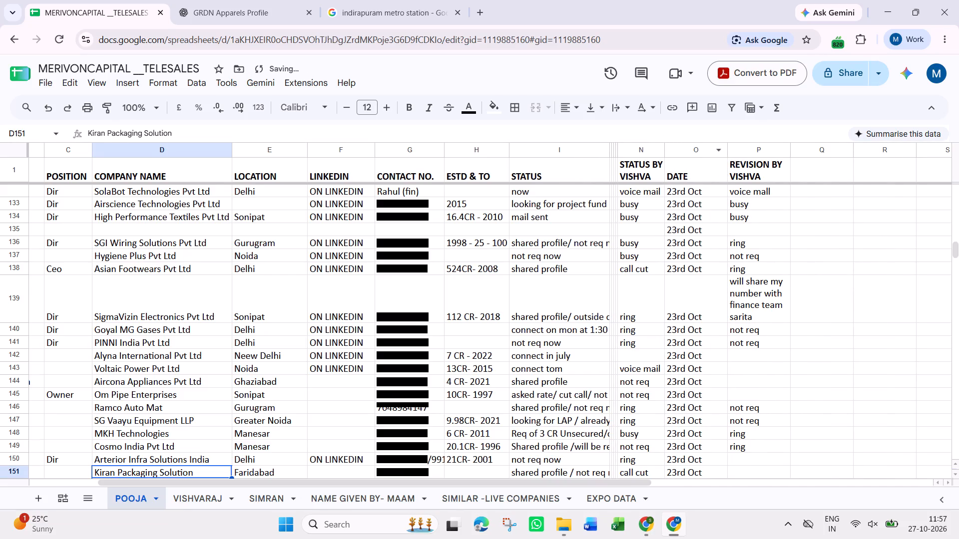
Shrink the DATE column between STATUS BY VISHVA and REVISION BY VISHVA to a thin sliver.
drag(727, 153, 659, 168)
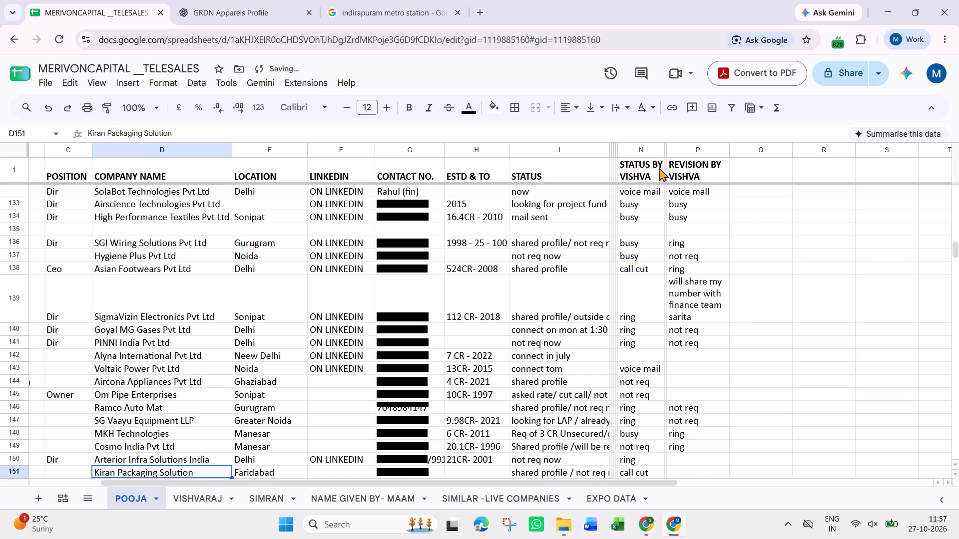
Check the location of Kiran Packaging Solution and both status entries of Raema Star Solar in row 152.
scroll(496, 343, down, 1)
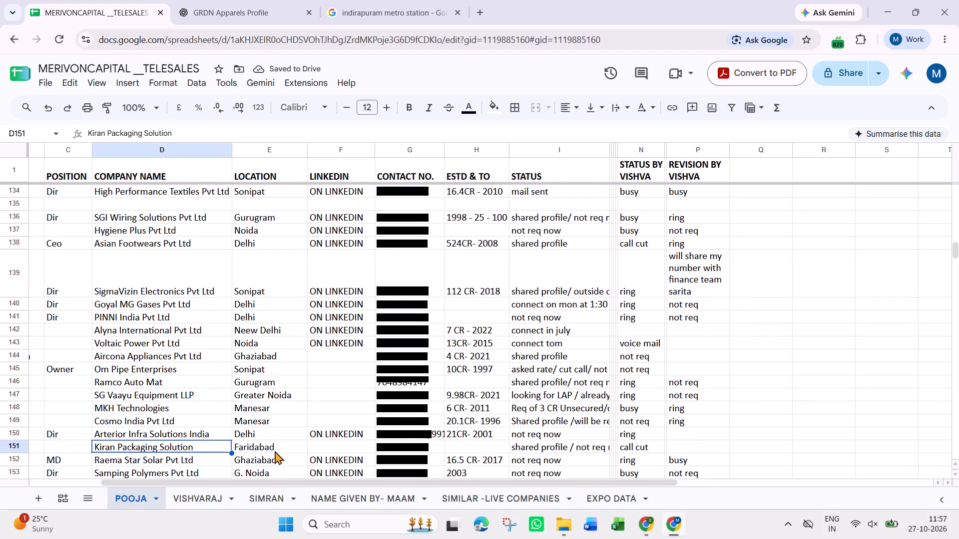
click(259, 453)
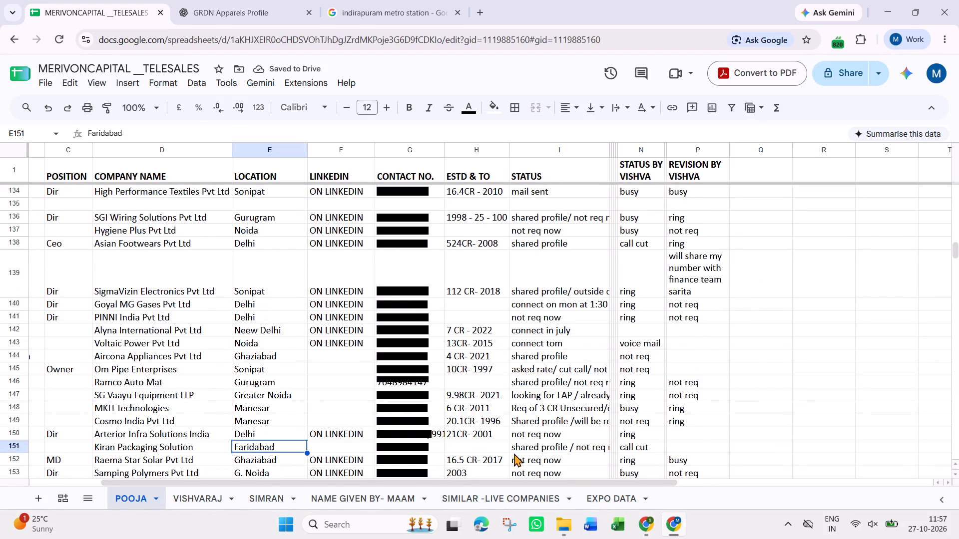
click(558, 458)
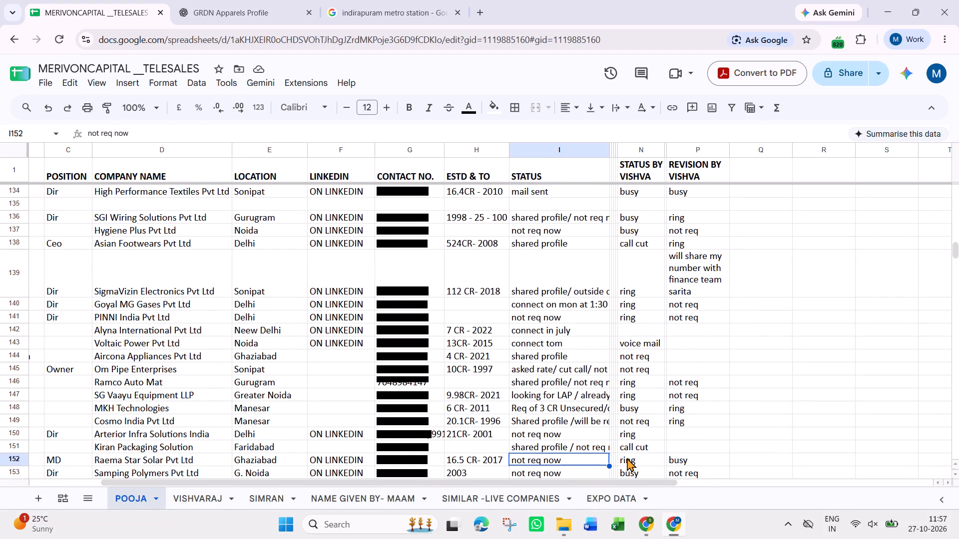
click(627, 458)
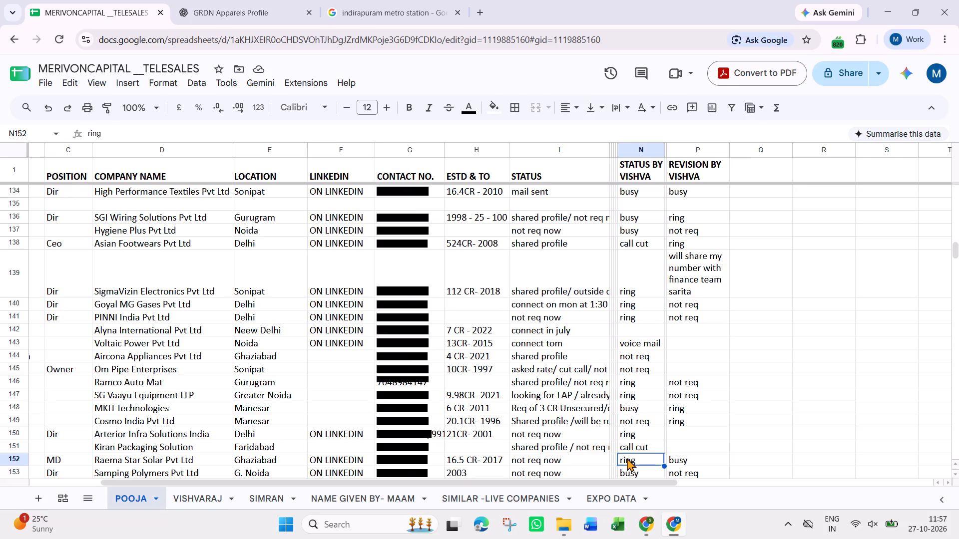
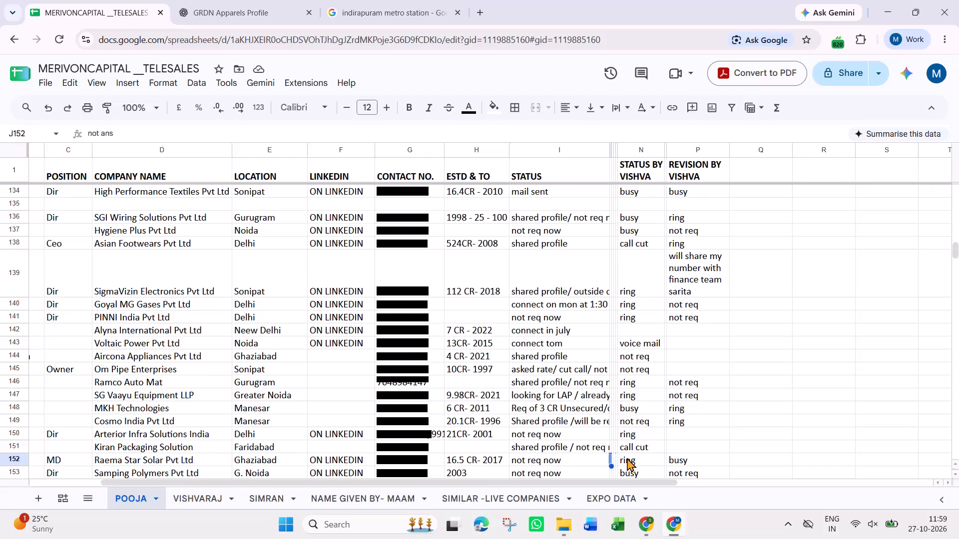
Look along the Raema Star Solar row from the owner name across to its contact number.
key(Right)
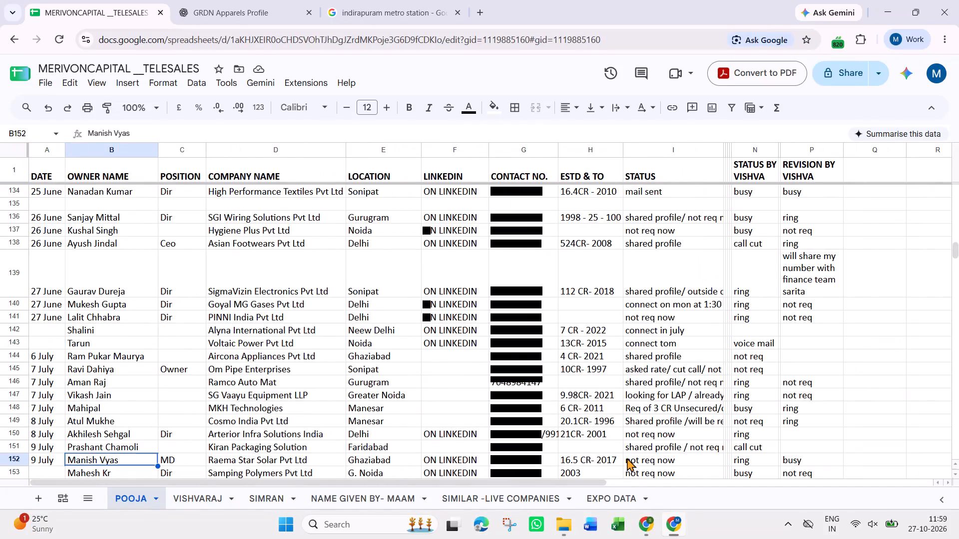
key(Right)
key(Right)
key(Right)
key(Right)
key(Right)
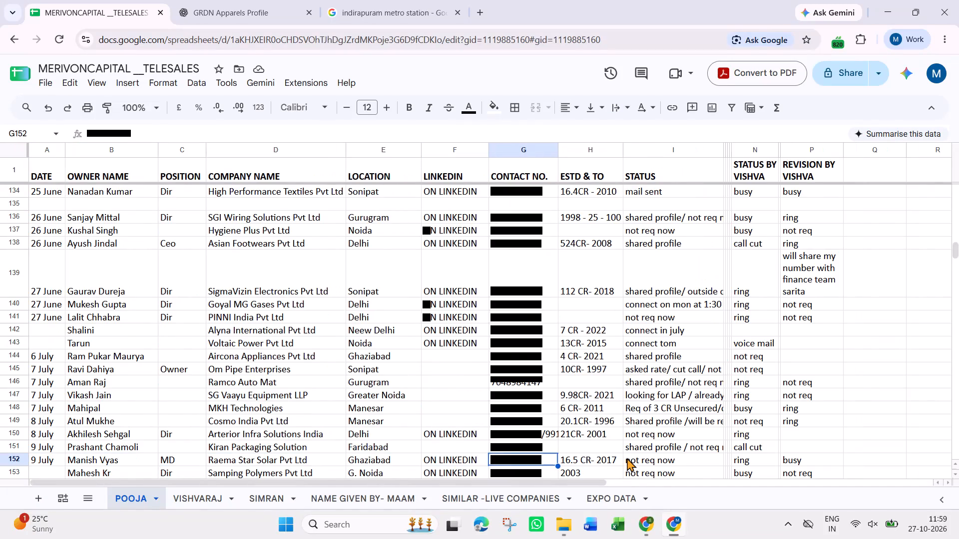
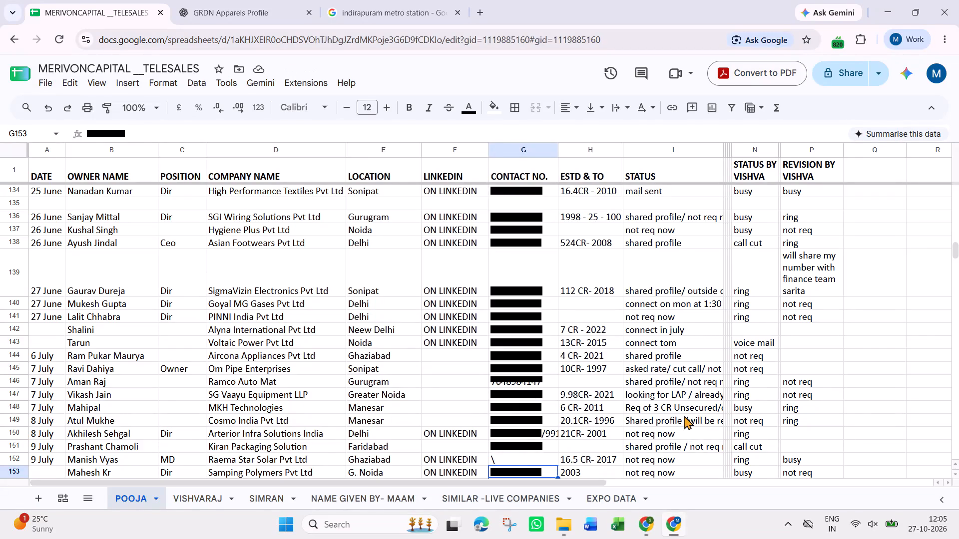
Undo the accidental overwrite of the contact number in the Raema Star Solar row.
key(ctrl+z)
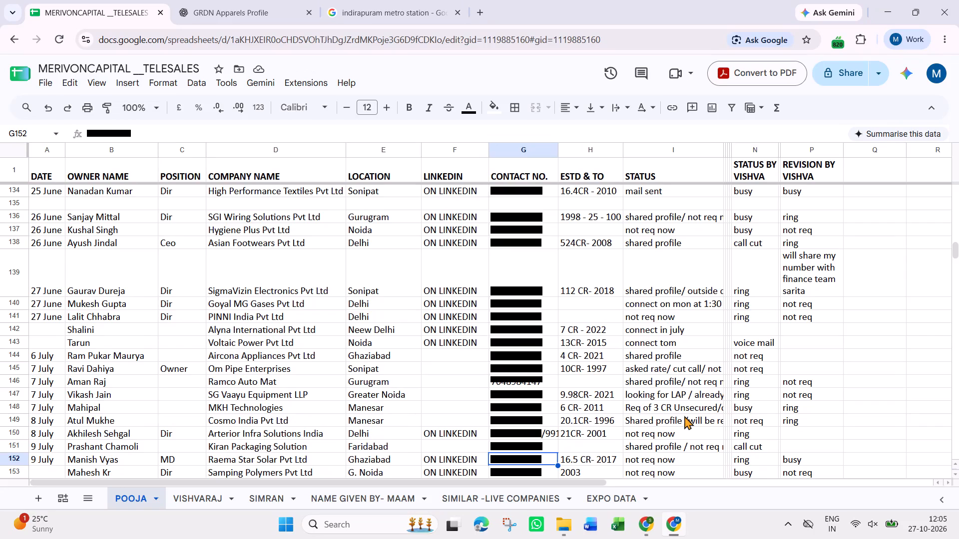
Review the contact number entries from the Samping Polymers row down to the Envoler Innovations row.
key(Down)
key(Down)
key(Down)
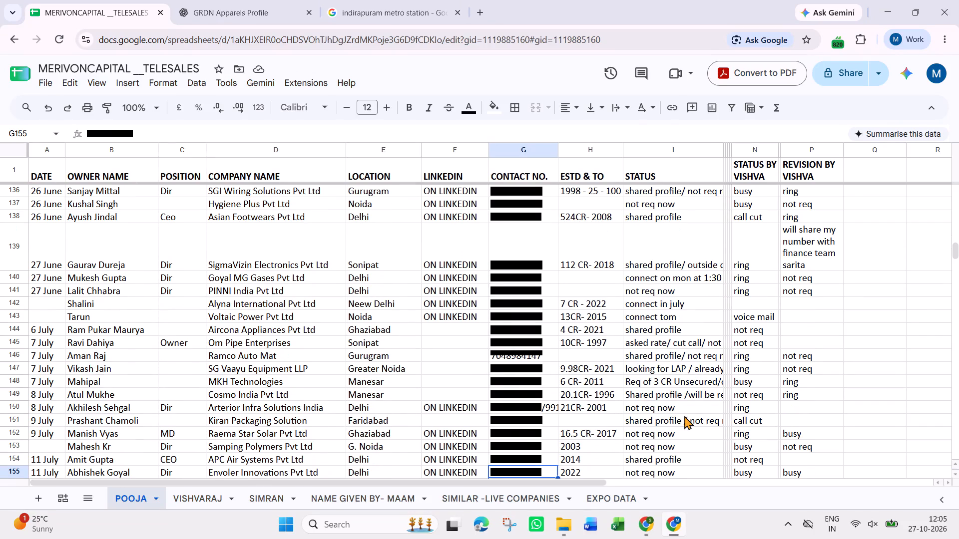
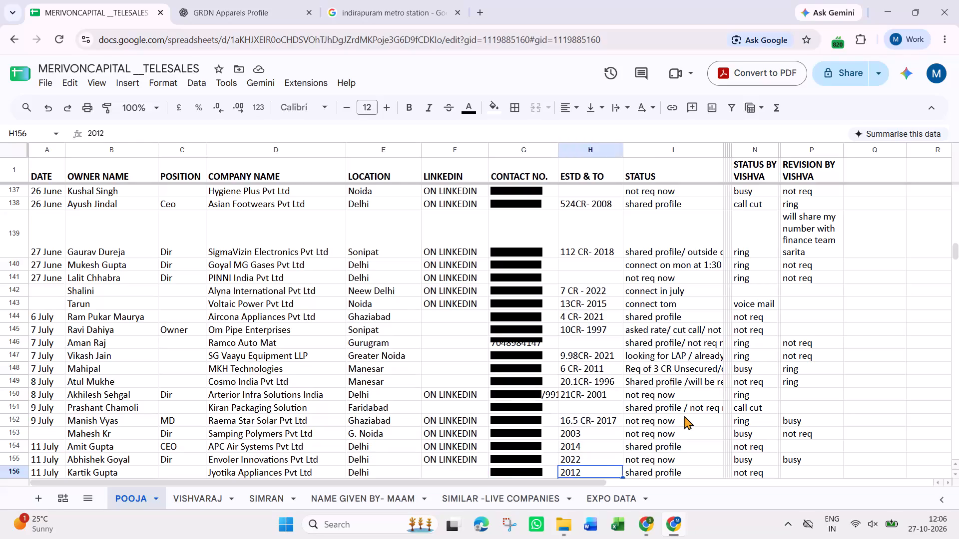
Review the status entries in the Jyotika Appliances row.
key(Right)
key(Right)
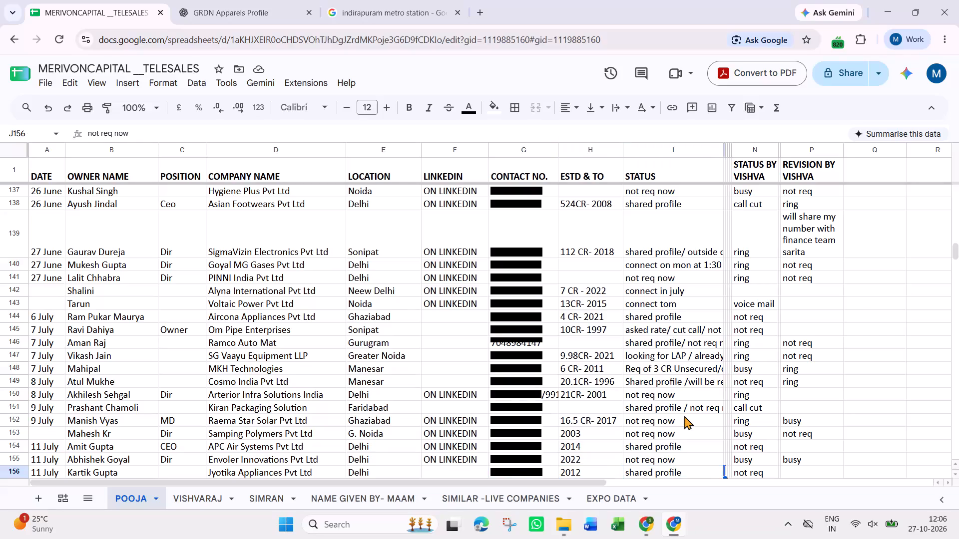
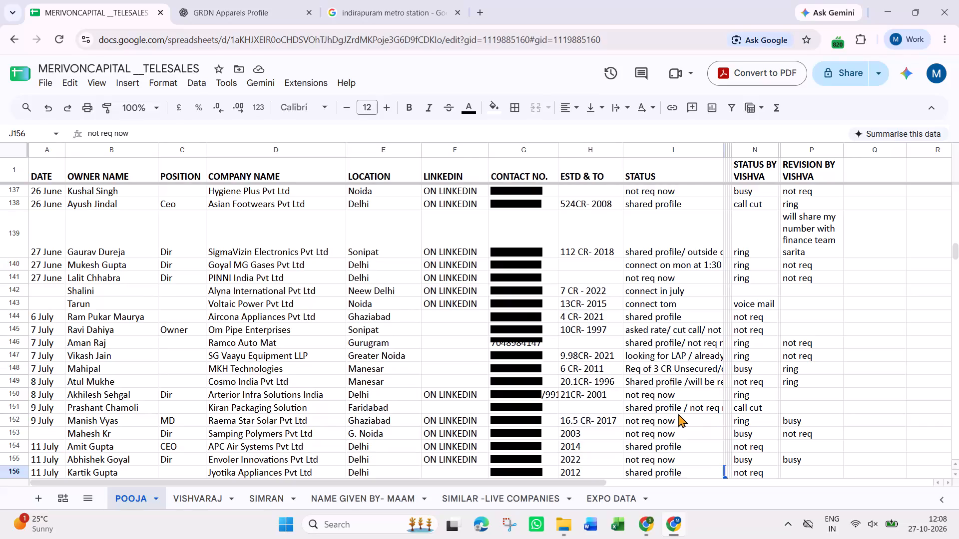
key(Right)
key(Down)
key(Down)
key(Left)
key(Left)
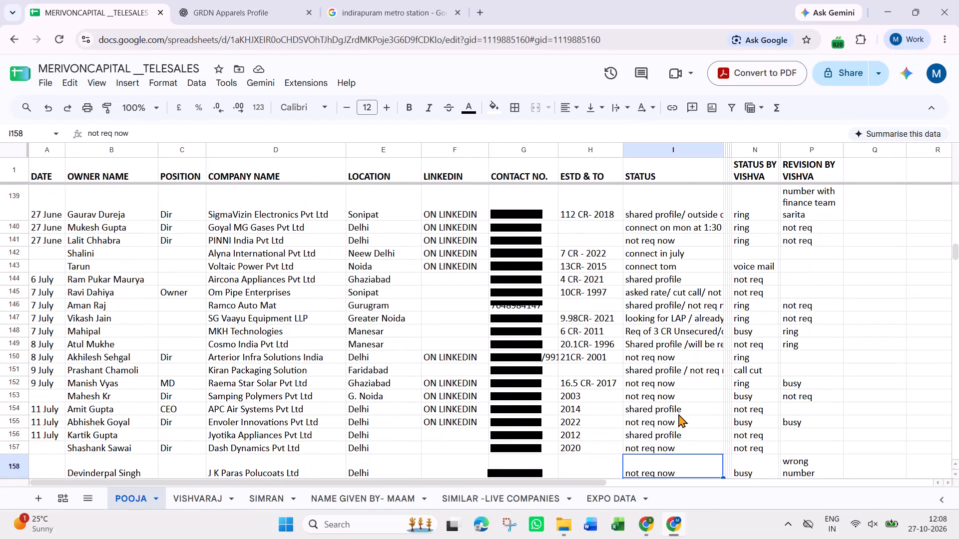
key(Left)
key(Left)
key(Left)
key(Right)
key(Up)
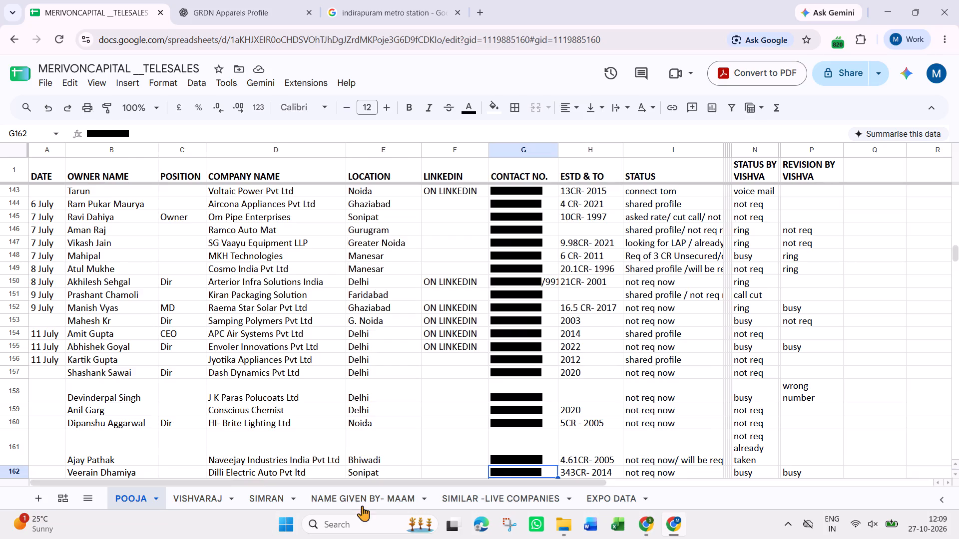
Check the Dilli Electric Auto row's status entries and enter "not req" in its column Q cell.
click(591, 474)
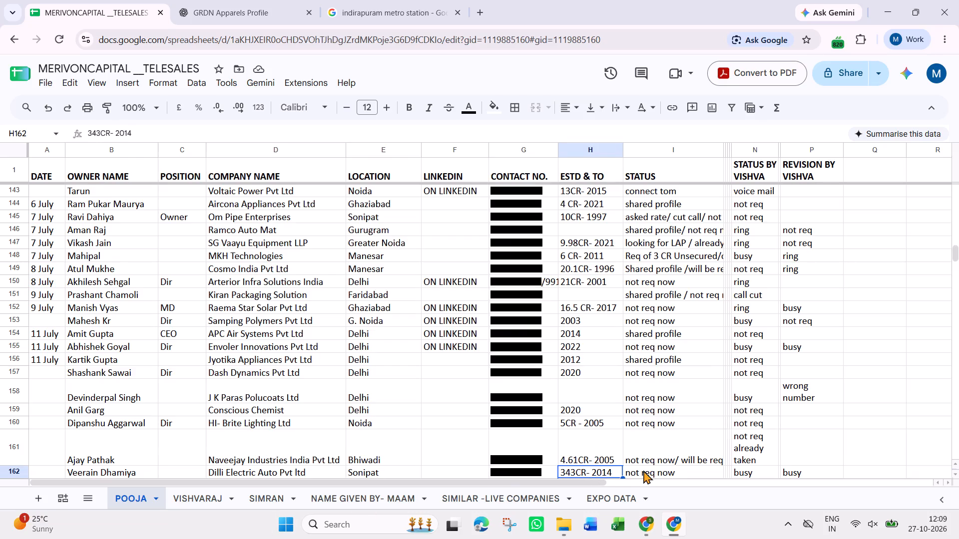
click(643, 470)
click(742, 472)
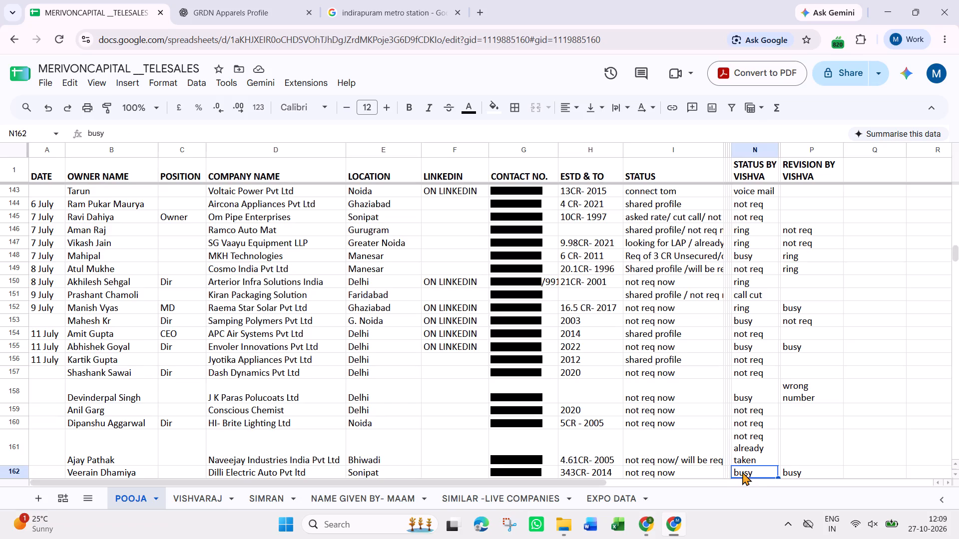
click(794, 472)
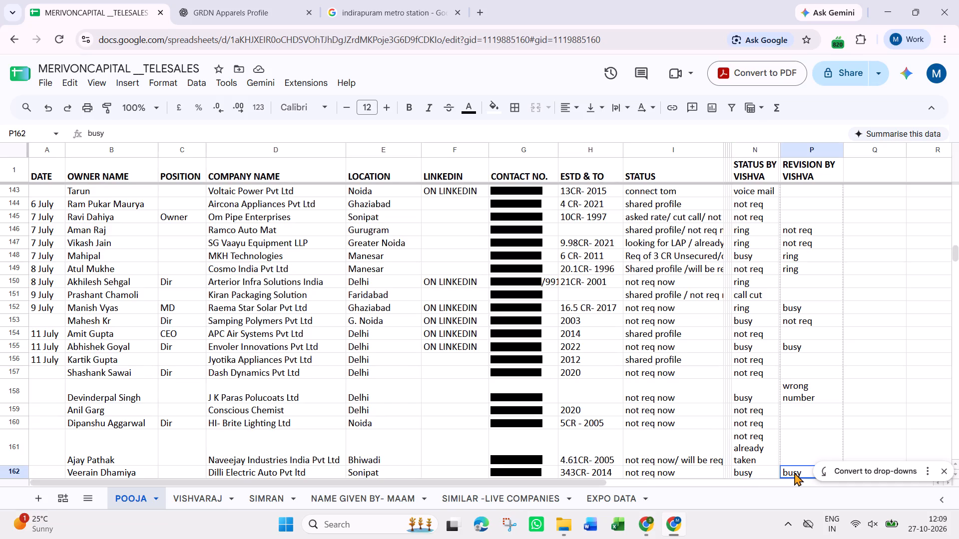
click(870, 449)
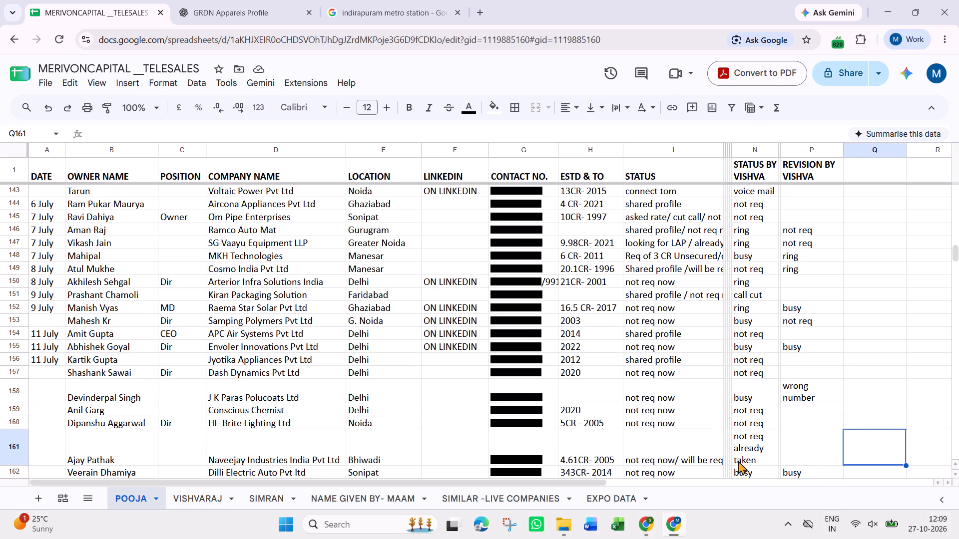
click(856, 469)
text(not req)
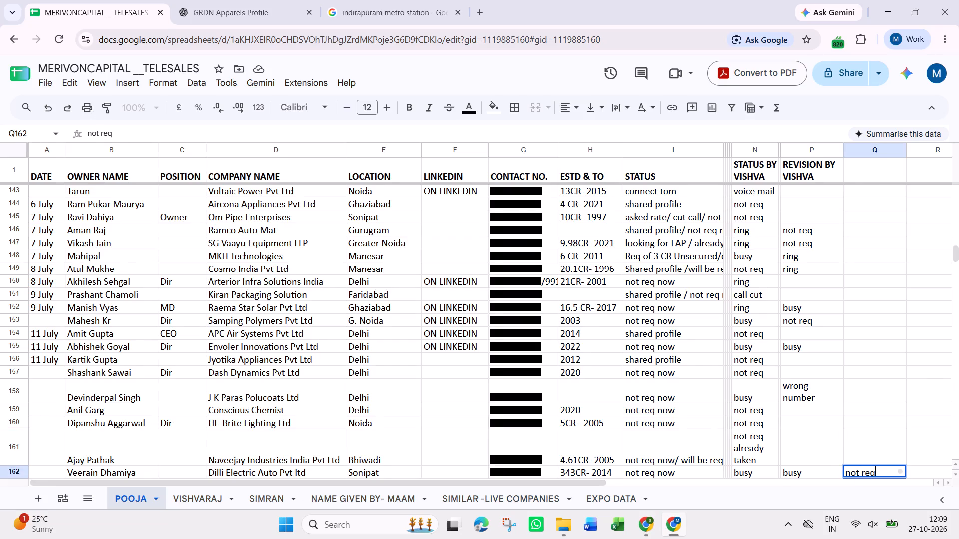
key(Right)
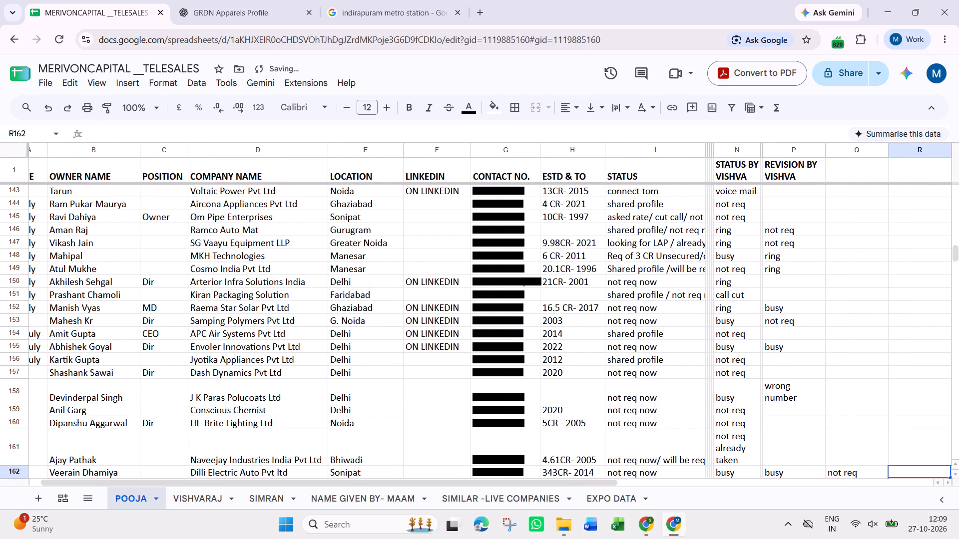
Enter "not req" in column Q of the Envoler Innovations row.
key(Left)
key(Up)
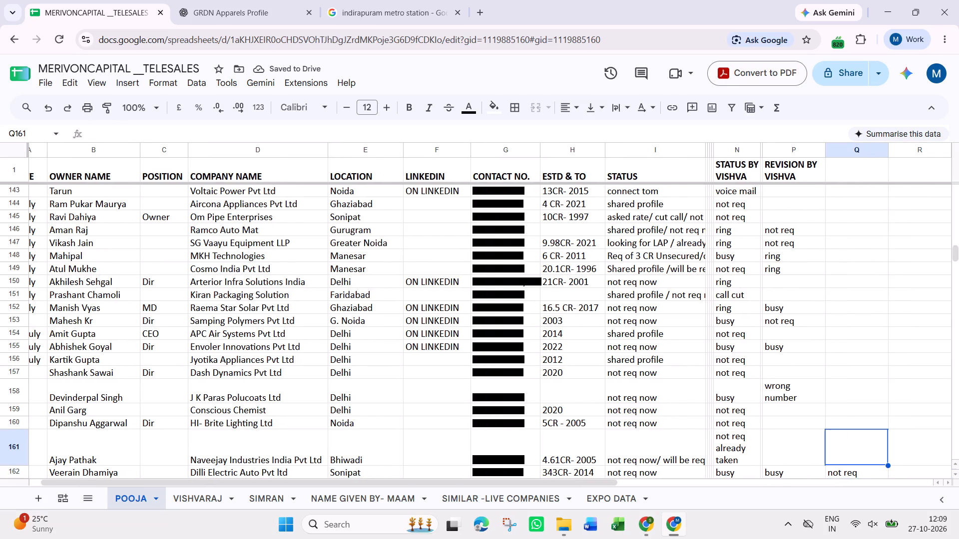
key(Up)
key(Up)
key(Up)
key(Up)
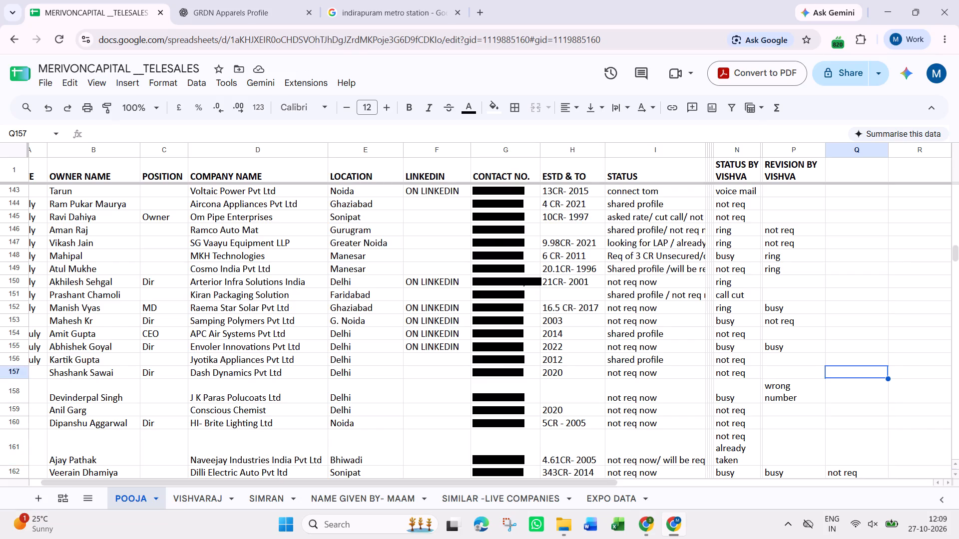
key(Up)
key(Up)
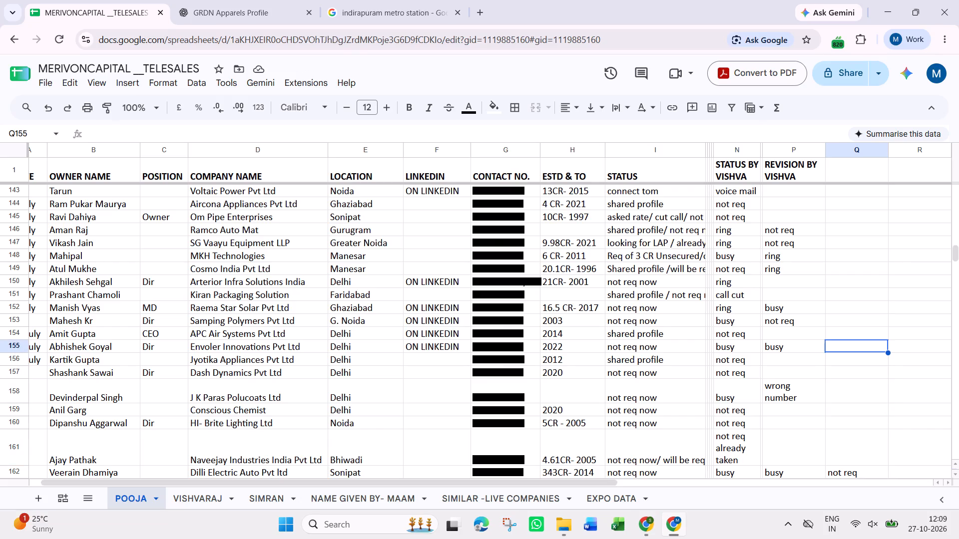
text(not req)
key(Up)
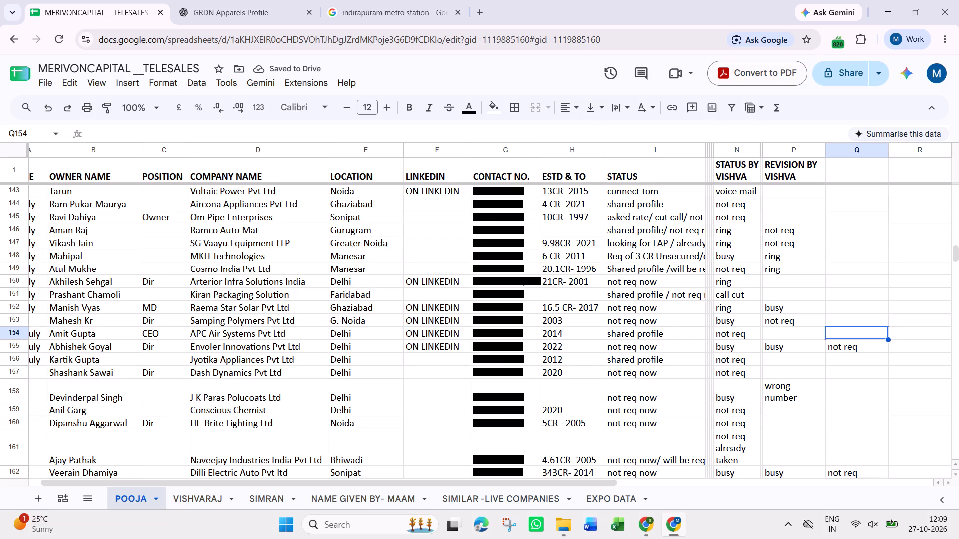
Enter "not req" in column Q of the Raema Star Solar row.
key(Up)
key(Up)
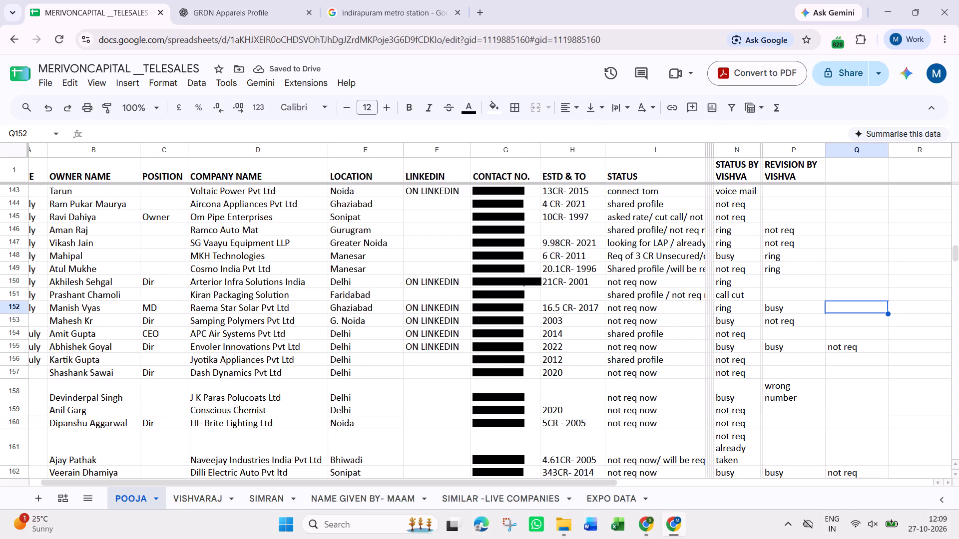
text(not req)
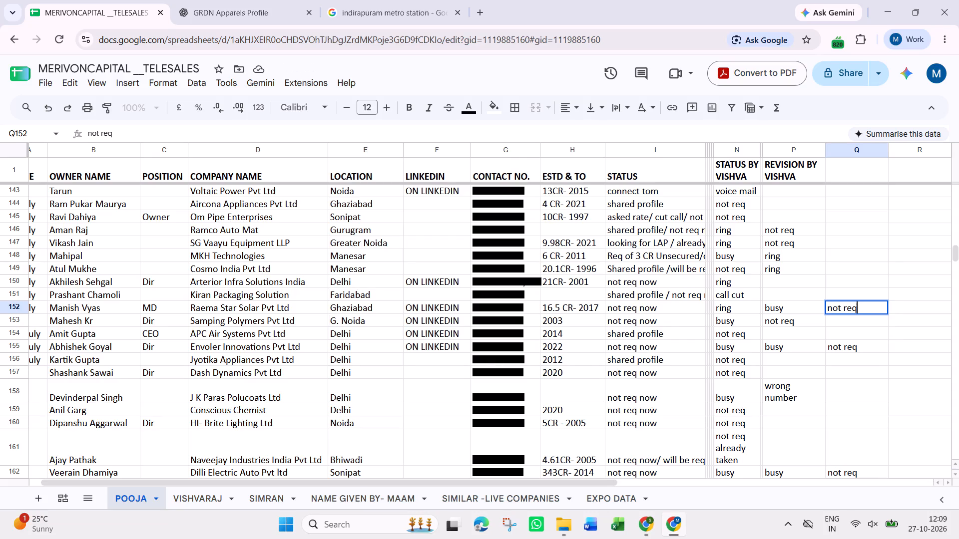
key(Return)
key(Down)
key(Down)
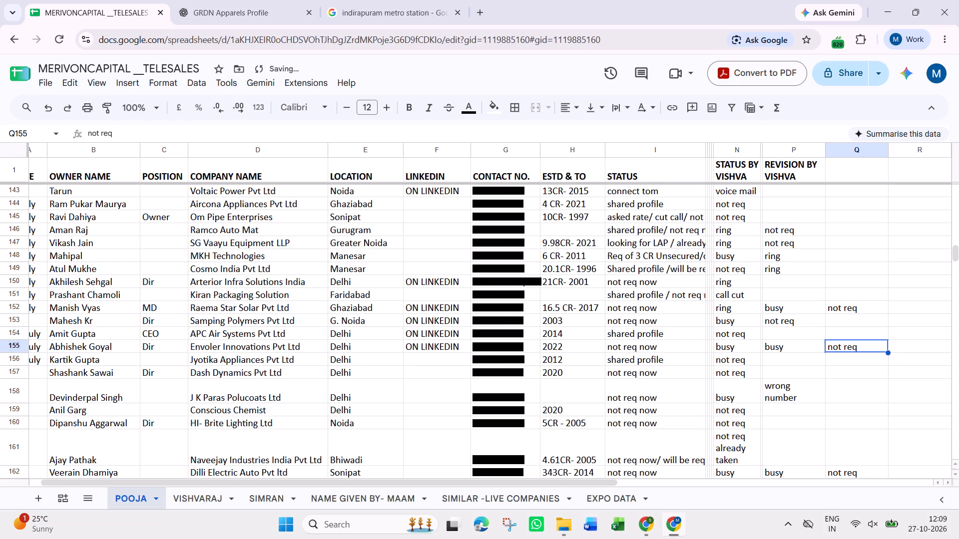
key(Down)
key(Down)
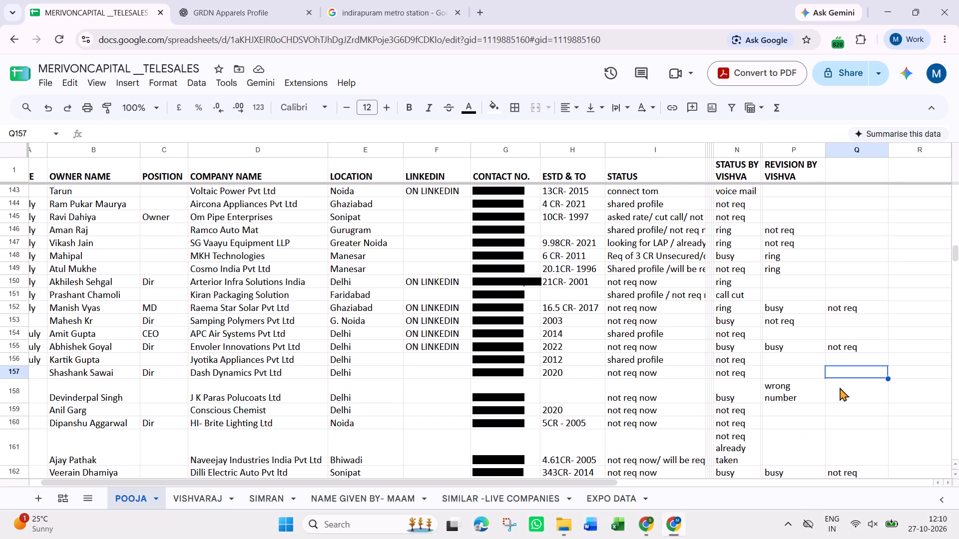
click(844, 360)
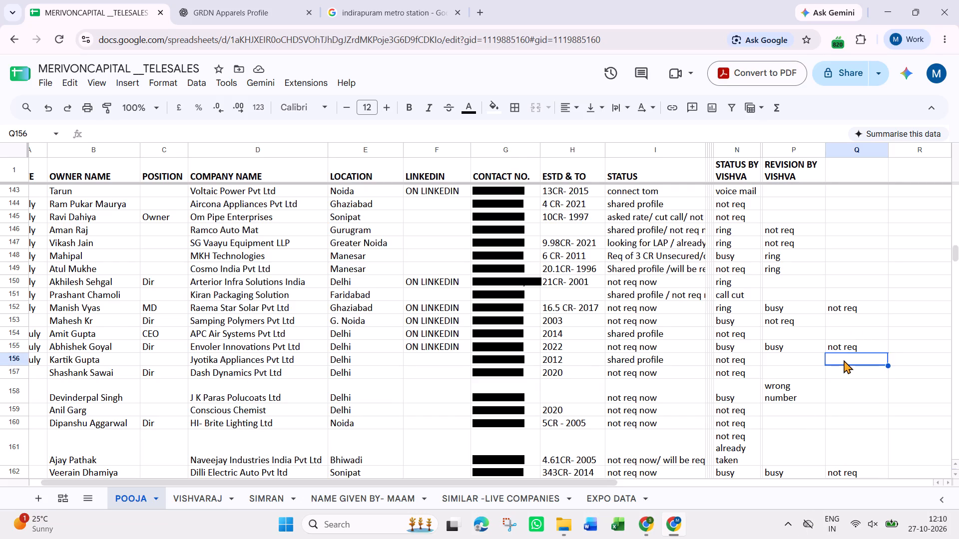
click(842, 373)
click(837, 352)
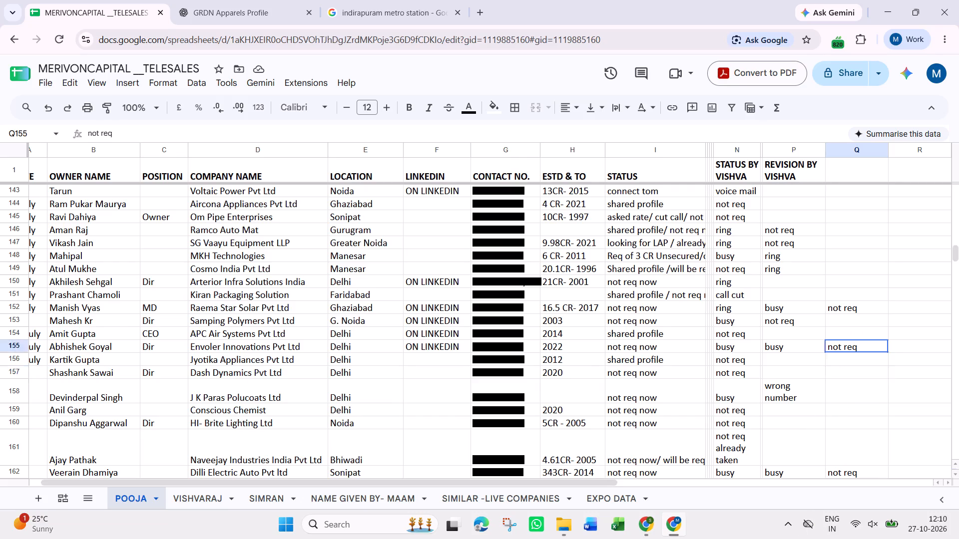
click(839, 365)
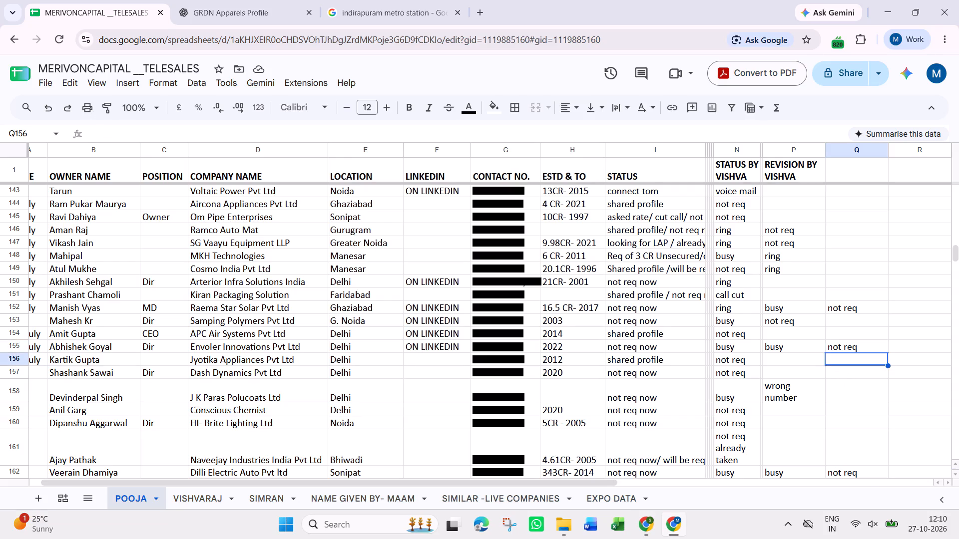
key(Down)
key(Down)
key(Down)
key(Down)
key(Down)
key(Down)
key(Down)
key(Down)
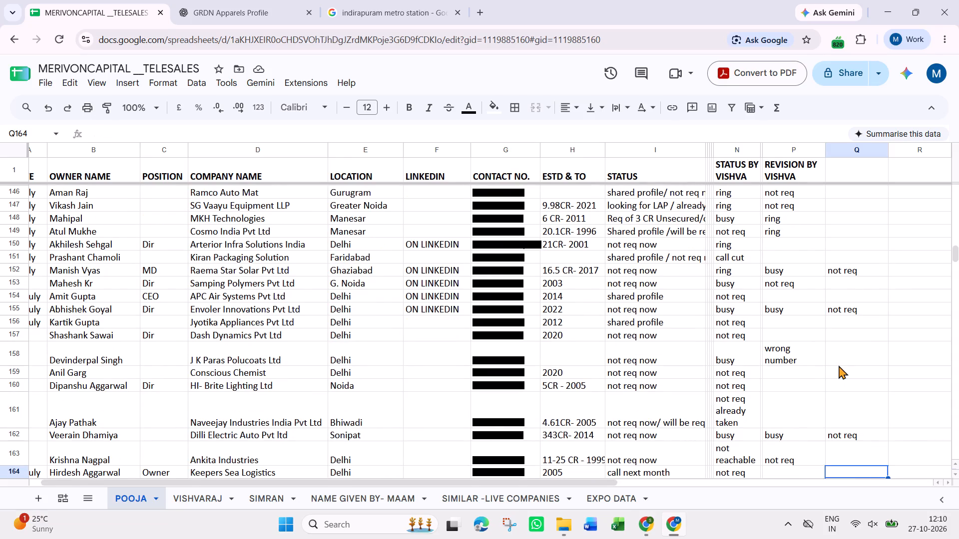
key(Left)
key(Left)
key(Left)
key(Left)
key(Left)
key(Left)
key(Left)
key(Left)
key(Left)
key(Left)
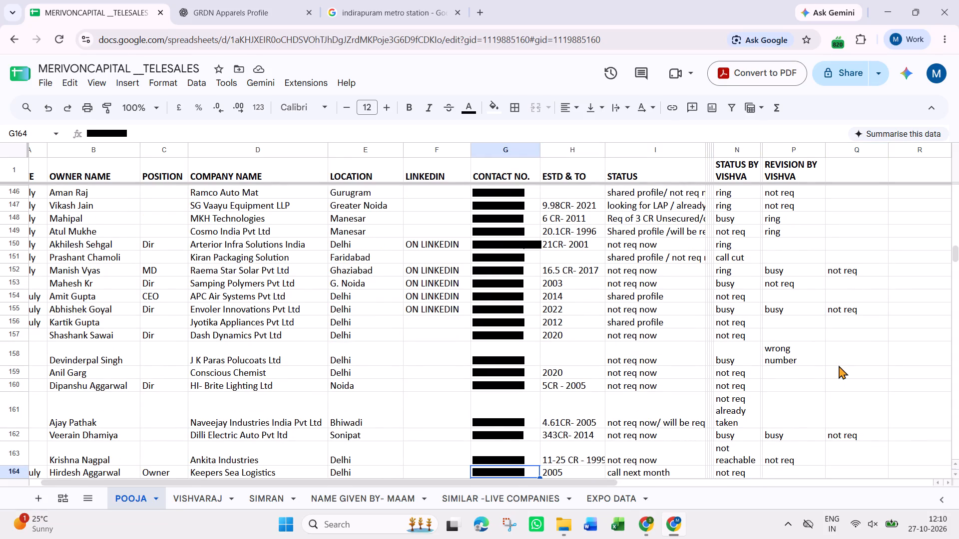
key(Down)
key(Down)
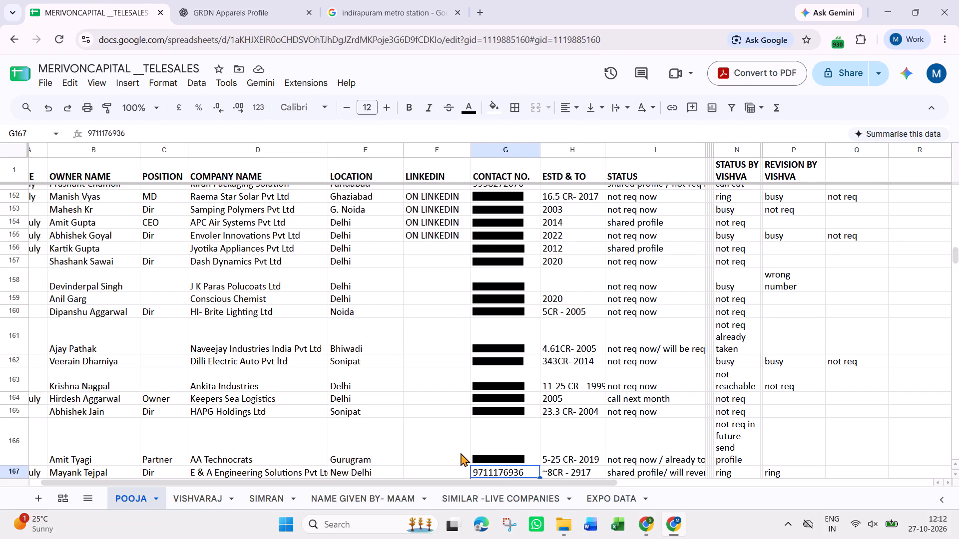
key(Down)
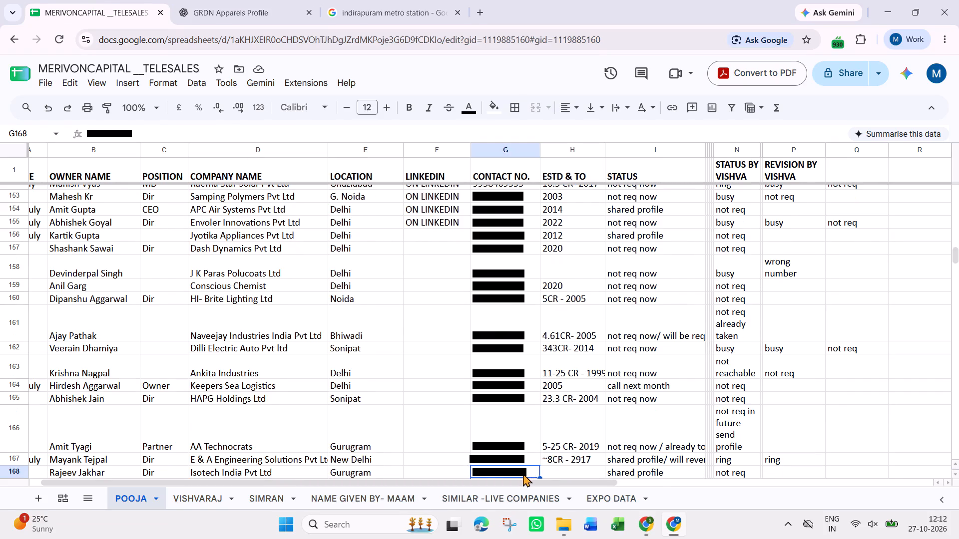
key(Down)
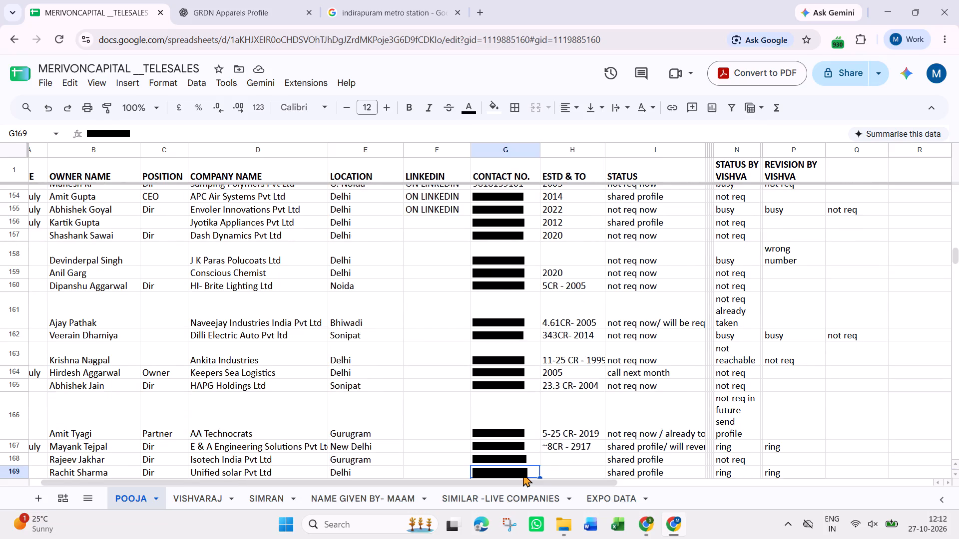
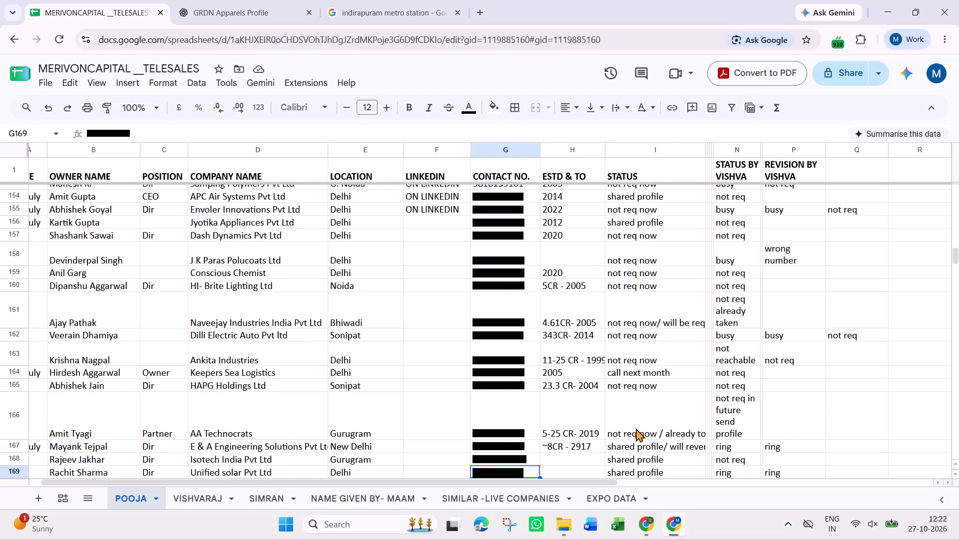
Review the next two lead rows, MachTig Solutions and Euclion Energy, moving down through their contact number cells.
key(Down)
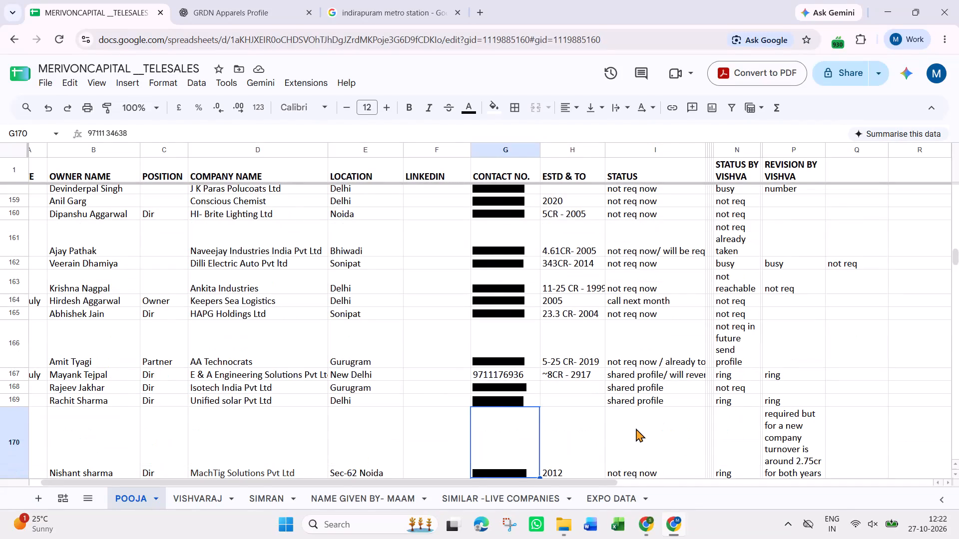
key(Down)
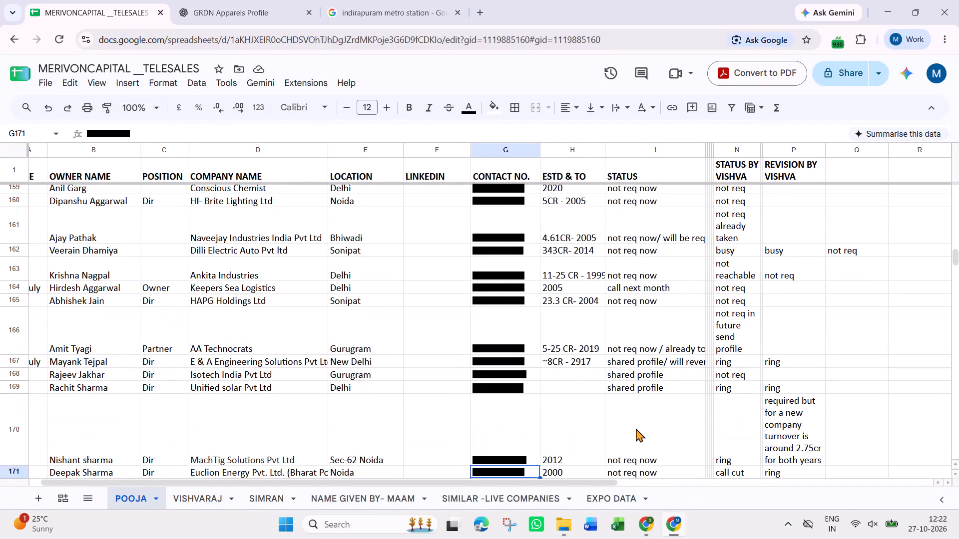
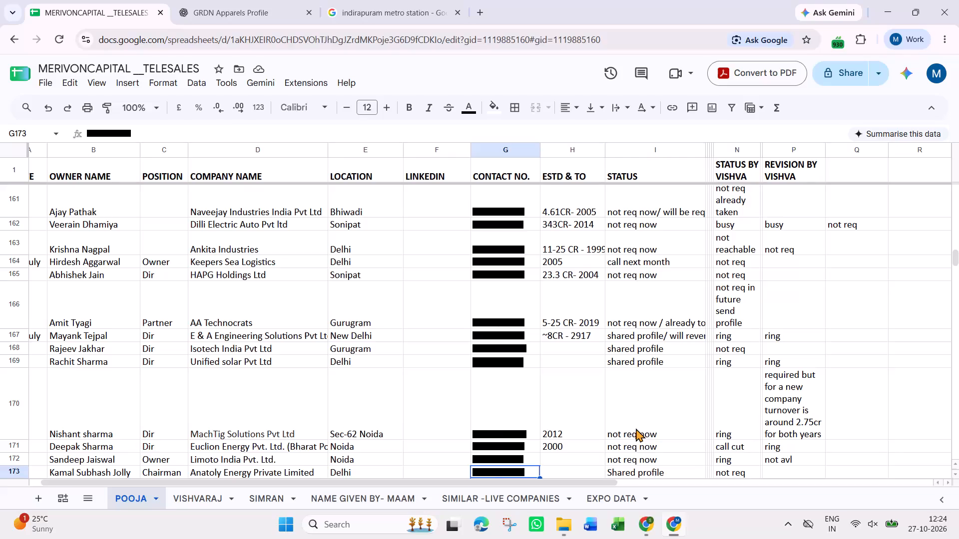
Continue the lead review at the contact number cell of the Regnant Energy Solutions row.
key(Down)
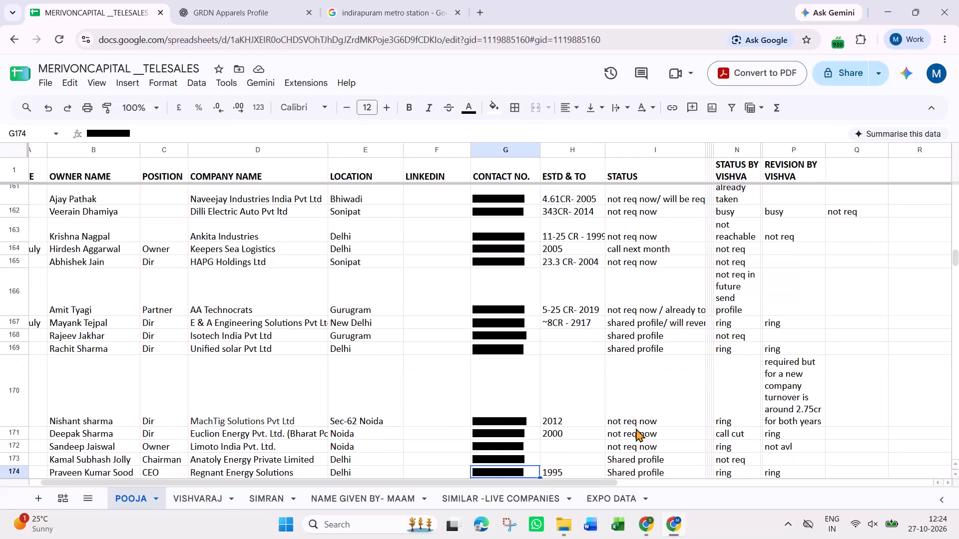
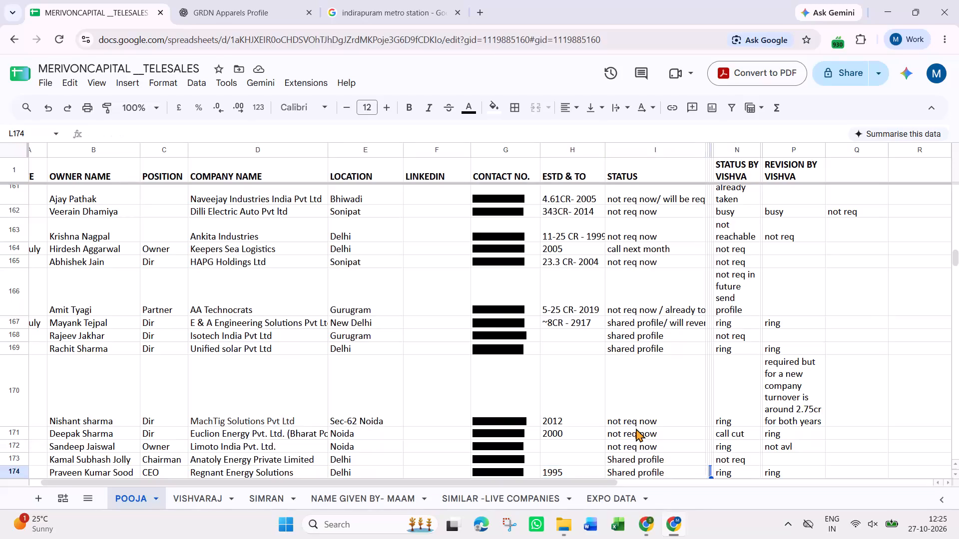
Record the follow-up status "call on thursday" in column Q of the Regnant Energy Solutions row.
key(Right)
key(Right)
key(Right)
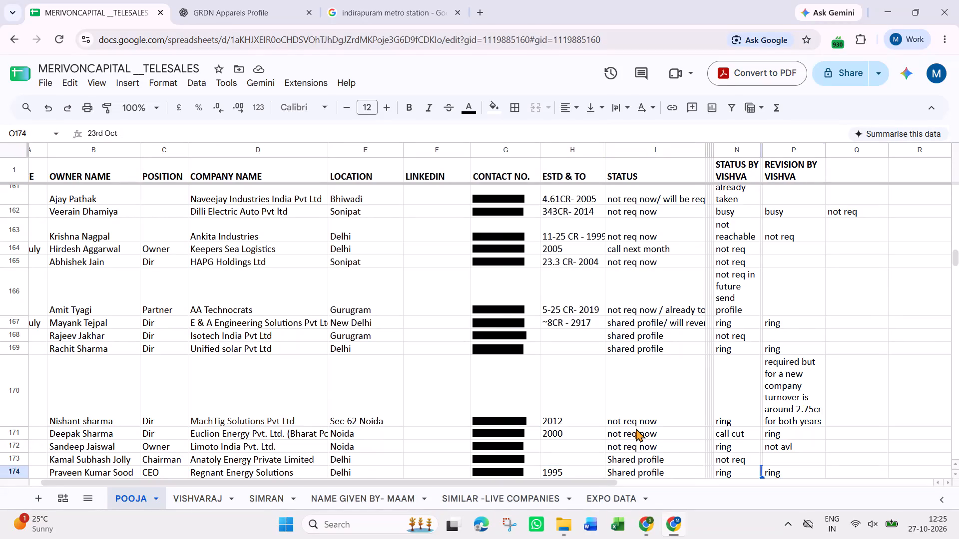
key(Right)
key(Right)
text(caa)
key(BackSpace)
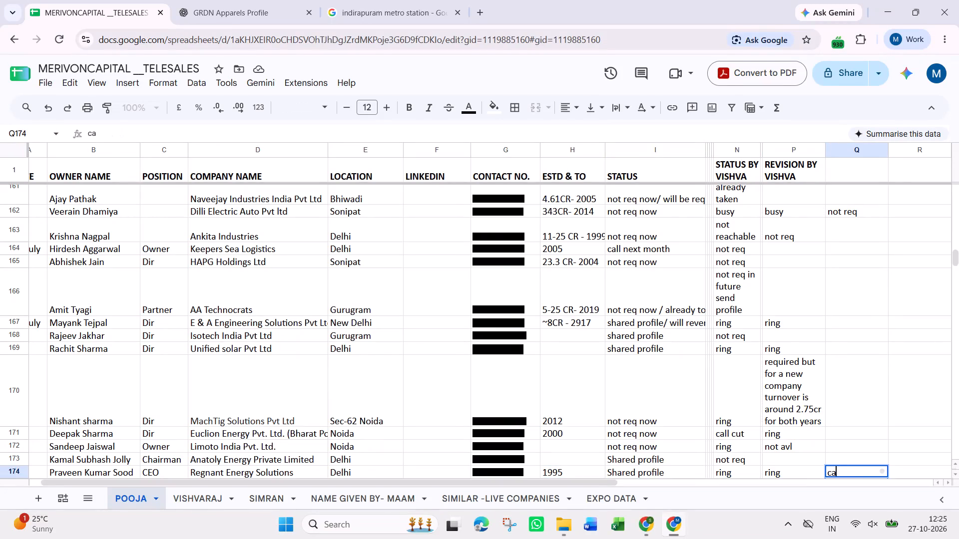
text(ll)
key(space)
text(on thursday)
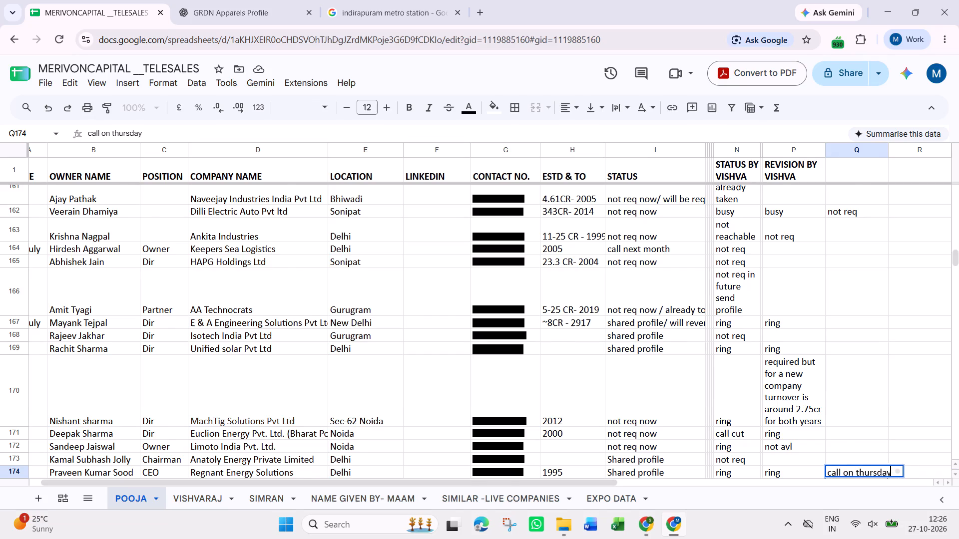
key(Return)
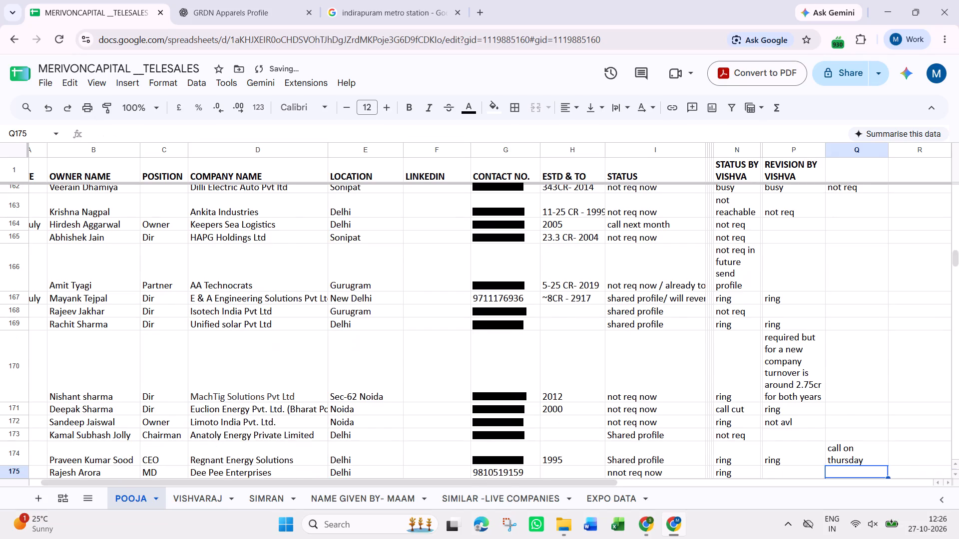
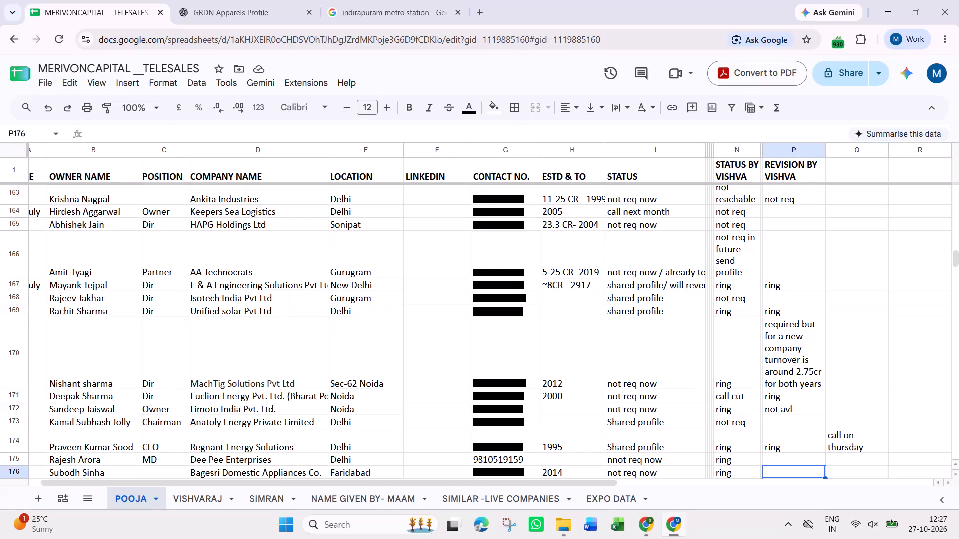
Check the contact numbers in column G for the Bagesri Domestic Appliances and Immersive Technologies rows.
key(Left)
key(Left)
key(Left)
key(Left)
key(Left)
key(Left)
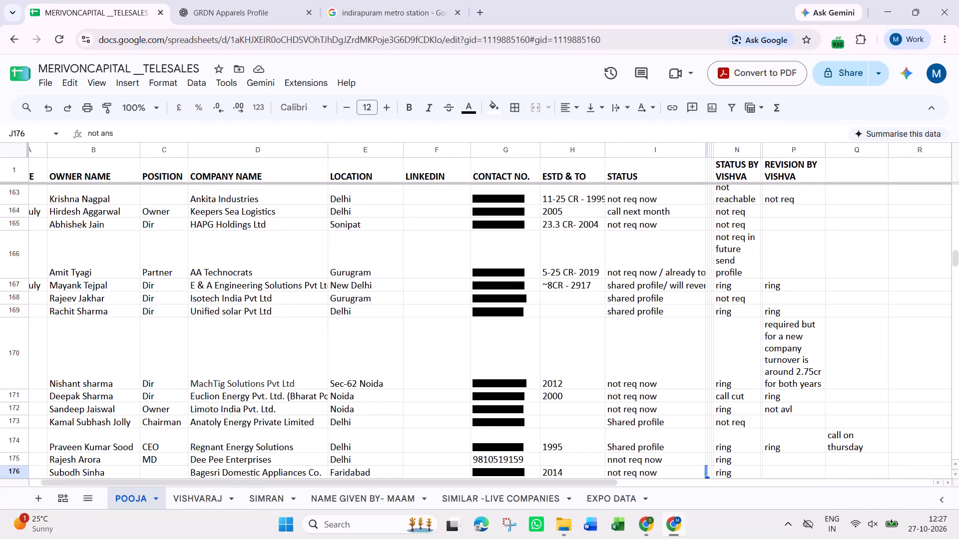
key(Left)
key(Left)
key(Left)
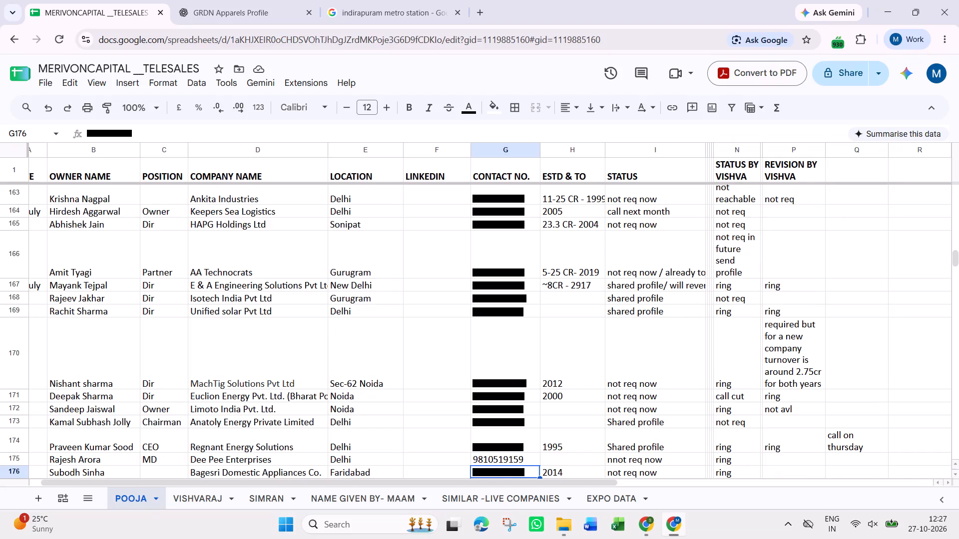
key(Down)
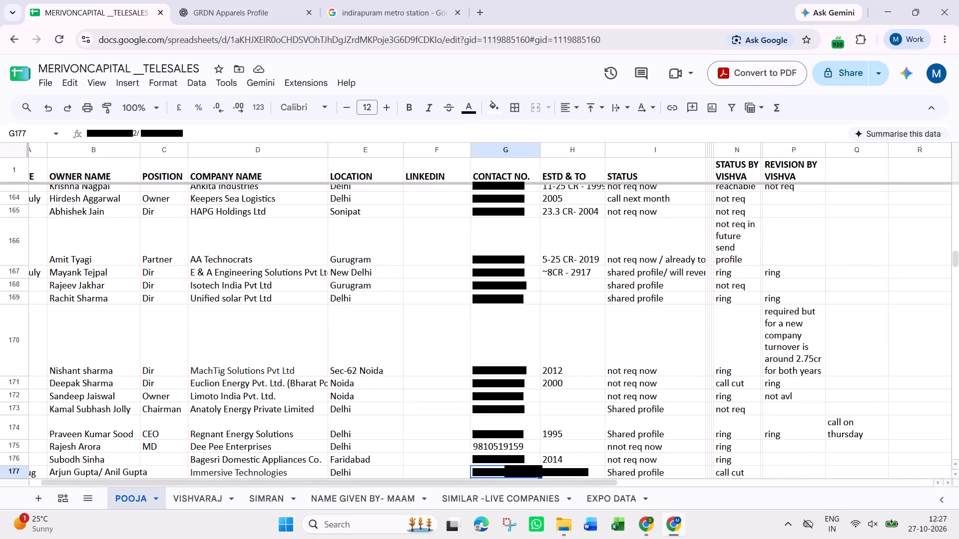
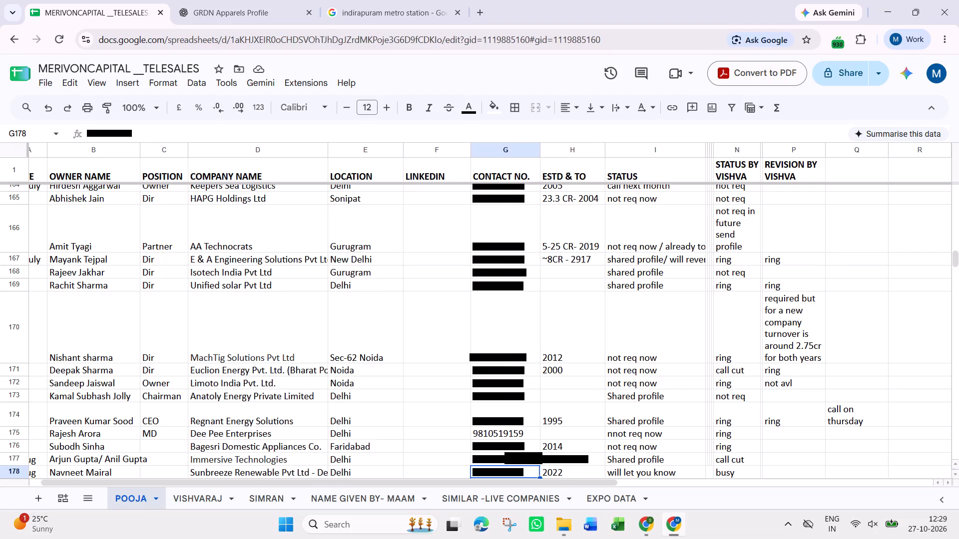
Check the contact number in column G for the Buchiya Controls Pvt Ltd row.
key(Down)
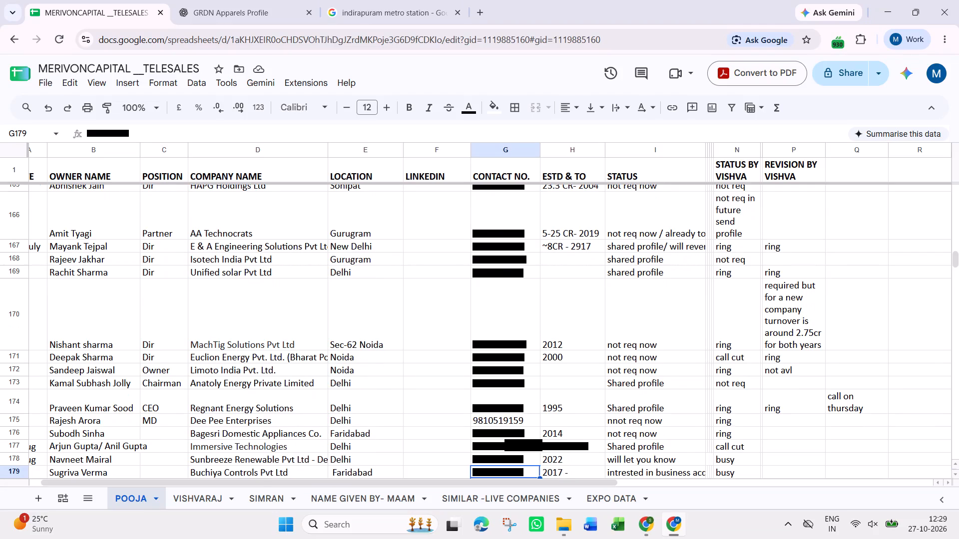
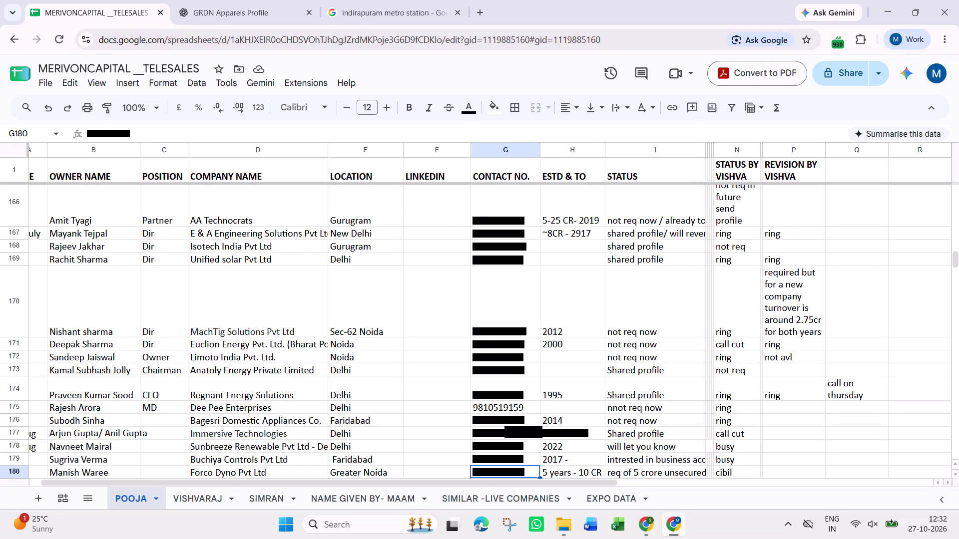
Check the contact number for the SST Infra And Energy Solutions row and return to the Forco Dyno Pvt Ltd contact number.
key(Down)
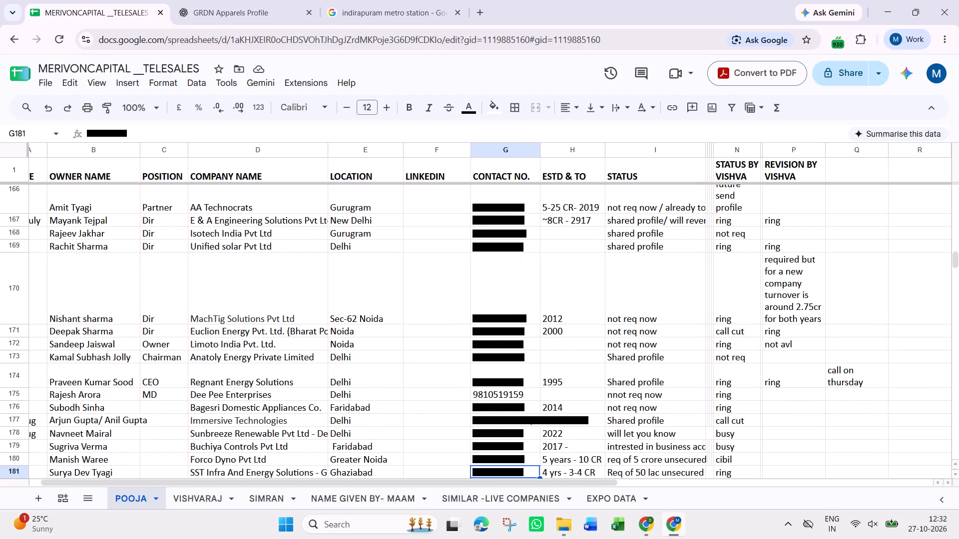
key(Up)
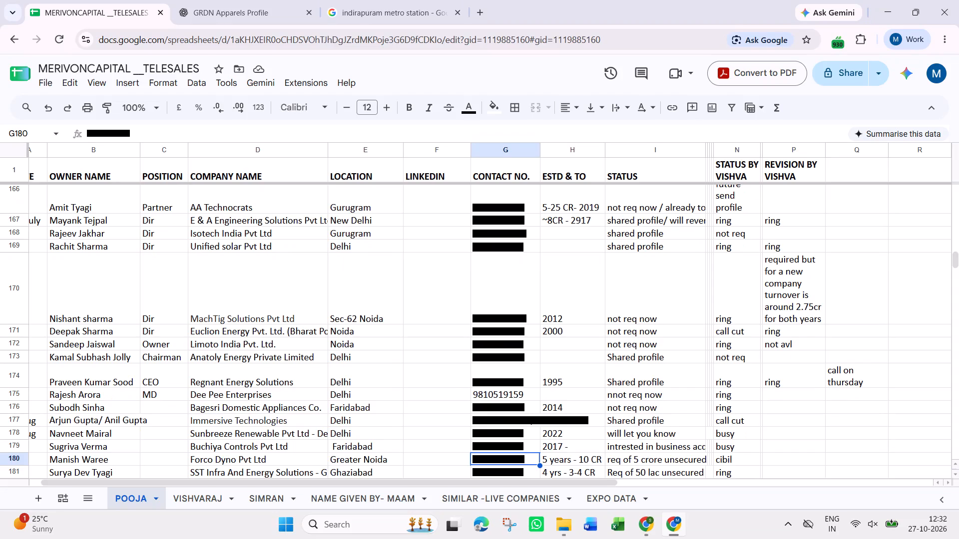
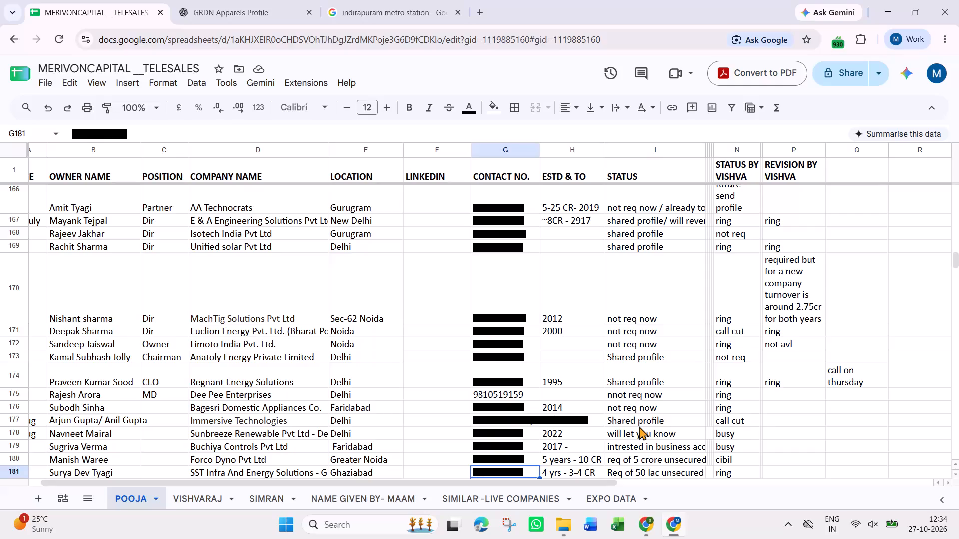
Review the turnover details, status and STATUS BY VISHVA entries in the SST Infra And Energy Solutions row.
key(Right)
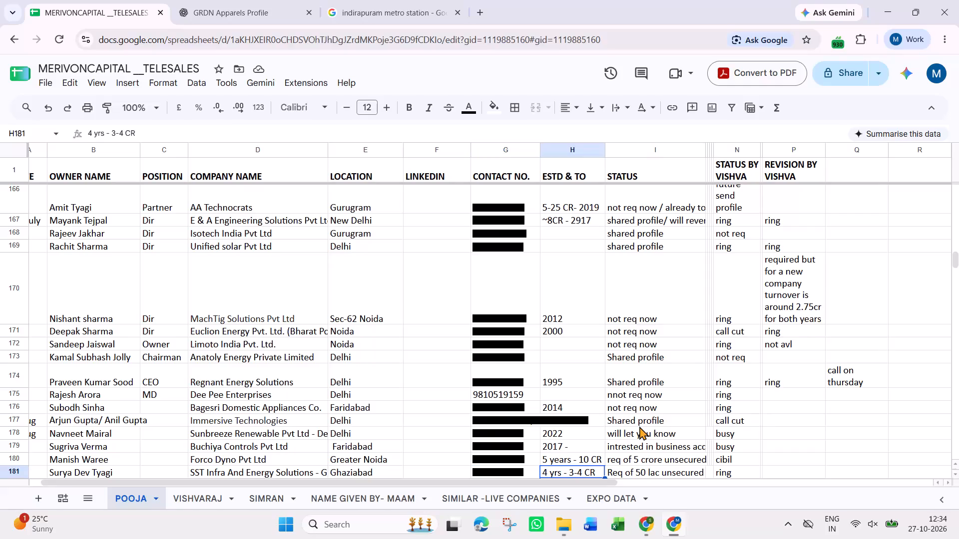
key(Right)
key(Left)
key(Right)
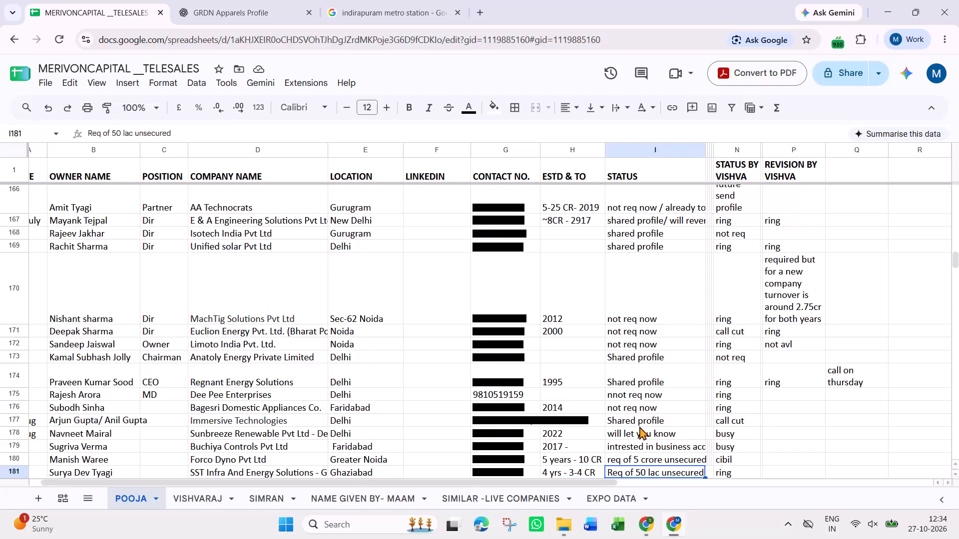
key(Right)
key(Right)
key(Right)
key(Right)
key(Right)
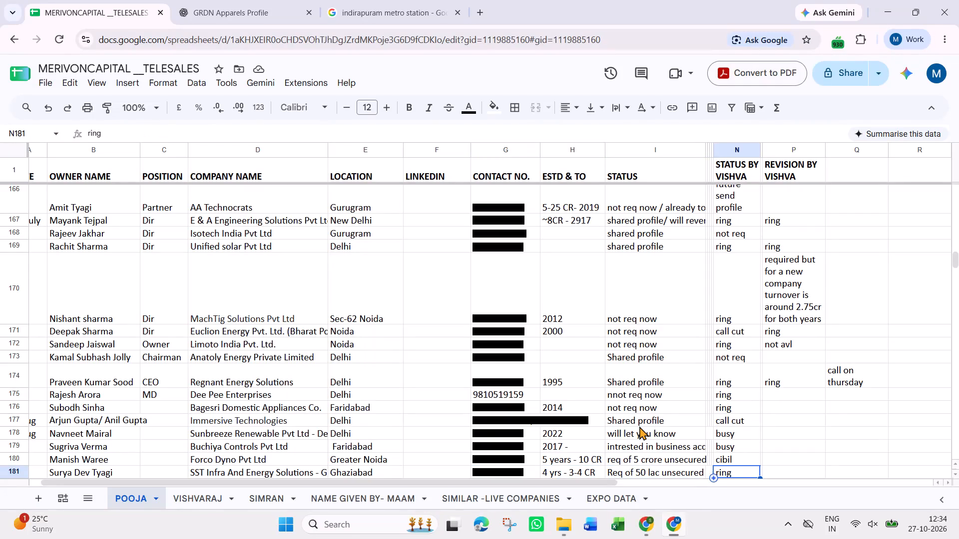